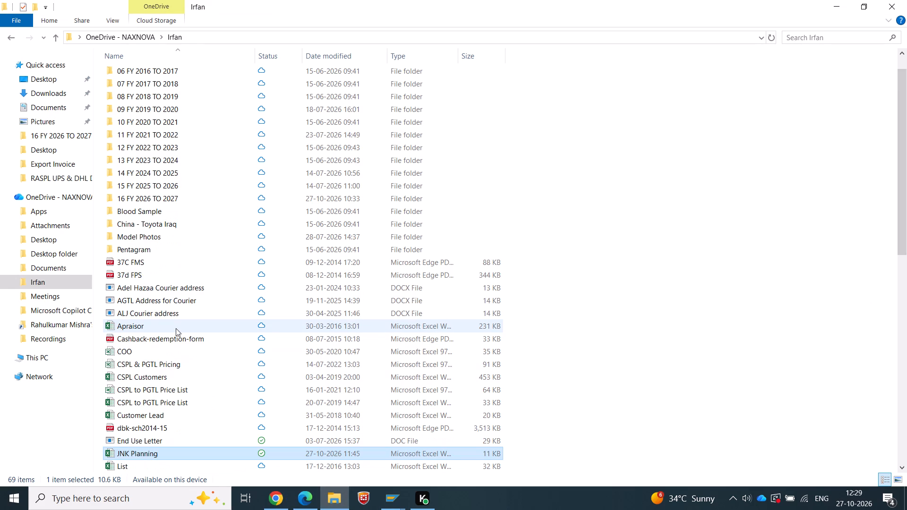
Open the OSAS 24.10.2026 workbook from the Irfan folder.
{"action": "scroll", "coordinate": [176, 328], "scroll_direction": "down", "scroll_amount": 5}
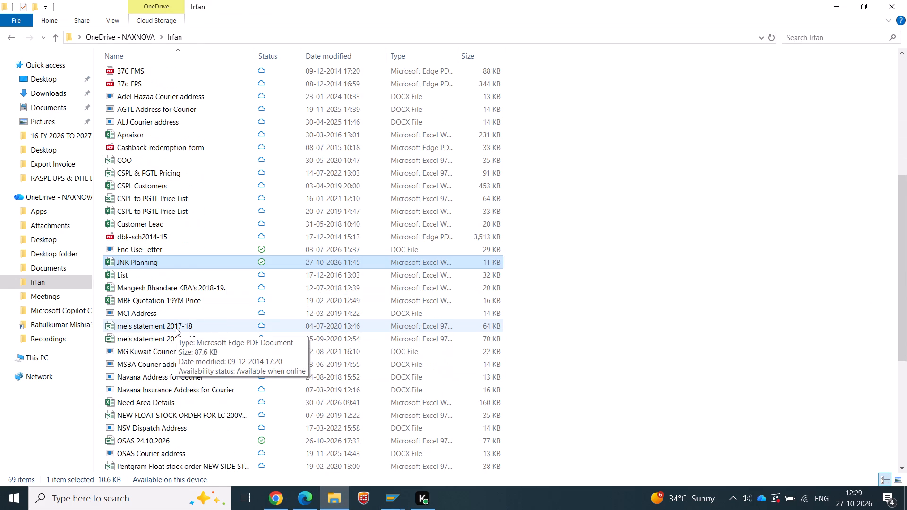
{"action": "scroll", "coordinate": [178, 337], "scroll_direction": "down", "scroll_amount": 2}
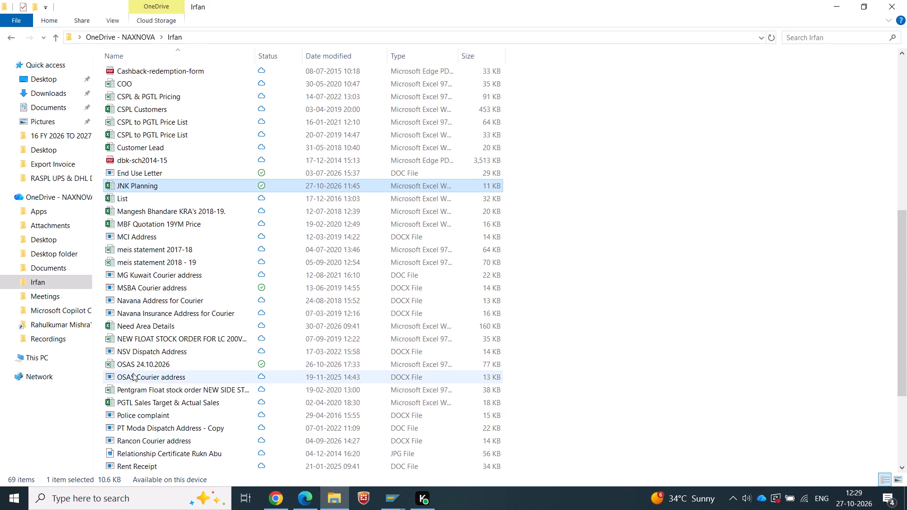
{"action": "double_click", "coordinate": [136, 362]}
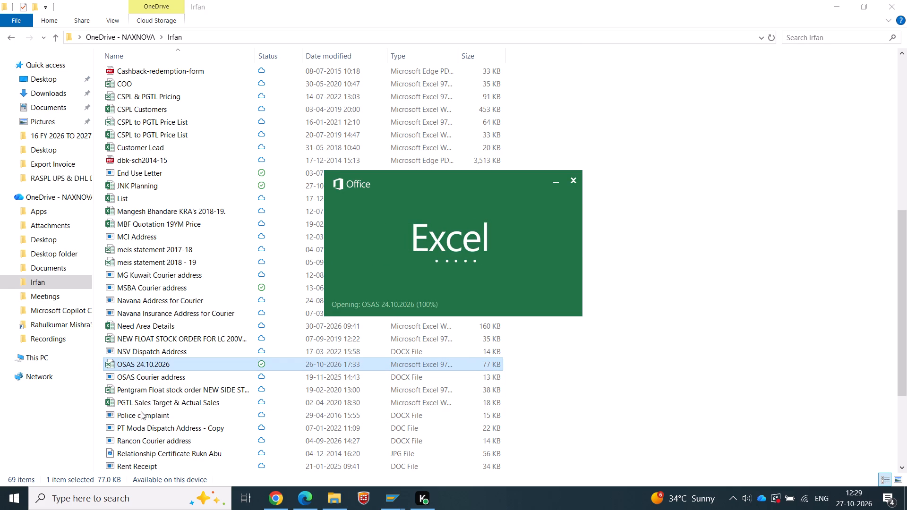
Select the item table down to the quantity total row and dismiss the Office activation wizard.
{"action": "scroll", "coordinate": [87, 384], "scroll_direction": "up", "scroll_amount": 5}
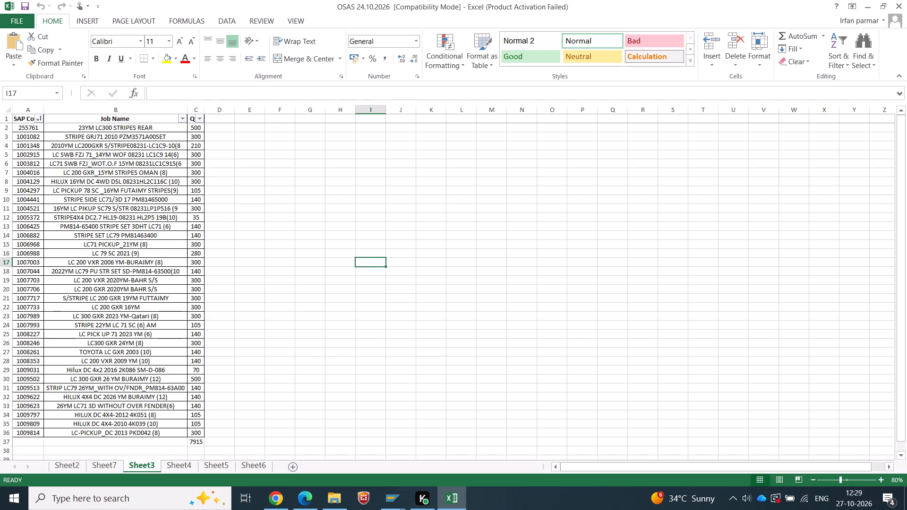
{"action": "left_click_drag", "start_coordinate": [24, 118], "coordinate": [188, 445]}
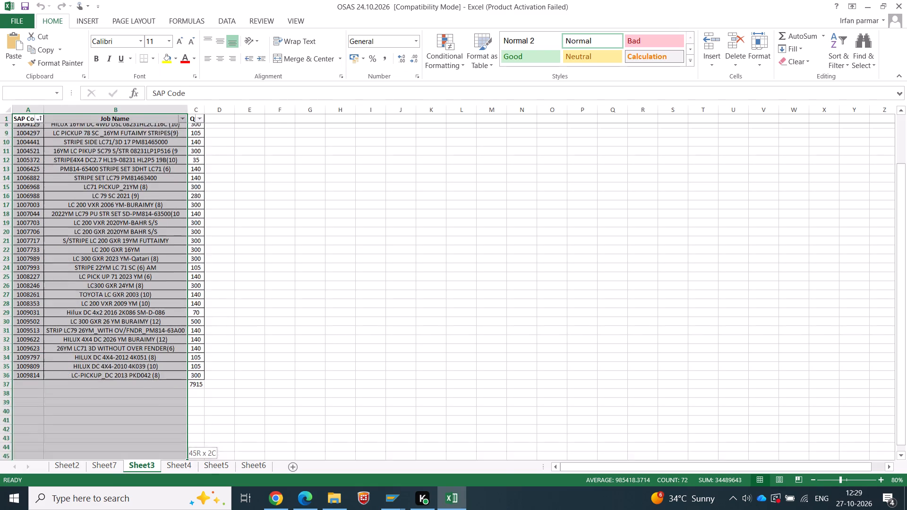
{"action": "left_click_drag", "start_coordinate": [188, 445], "coordinate": [203, 373]}
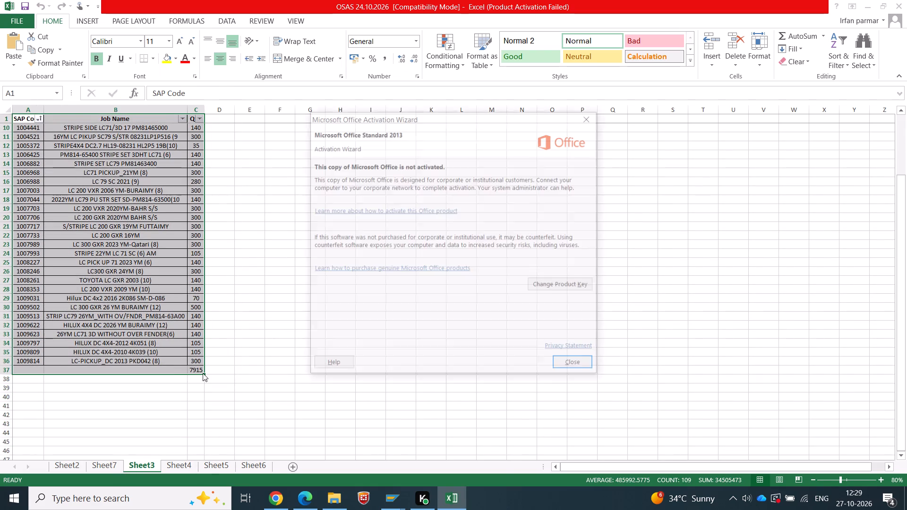
{"action": "left_click", "coordinate": [177, 468]}
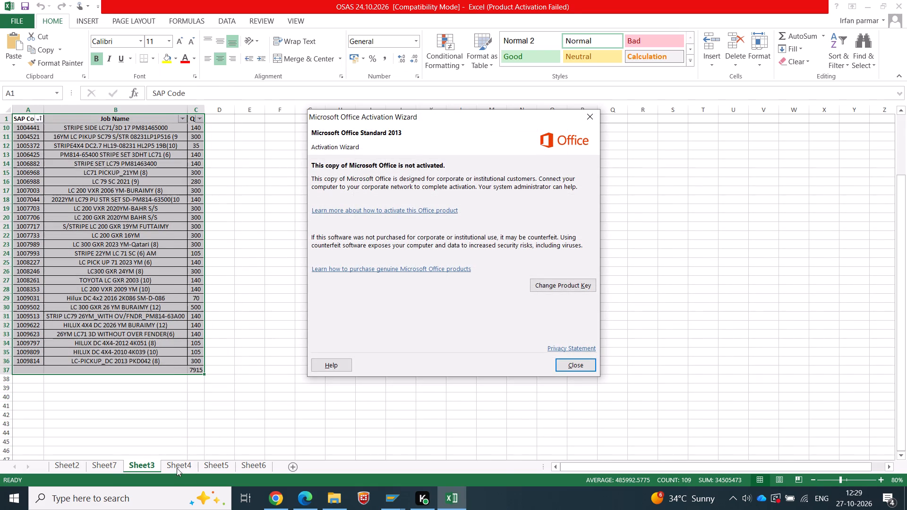
{"action": "left_click", "coordinate": [587, 370]}
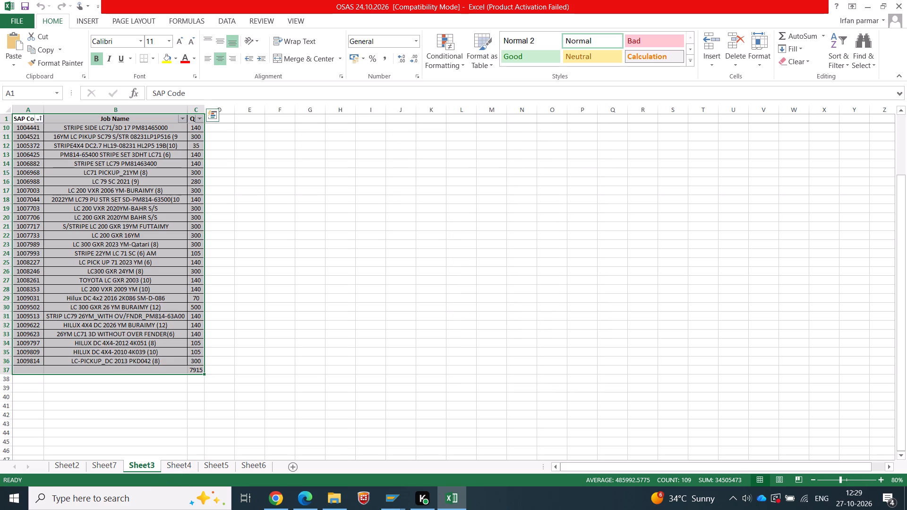
Add the column headers Price in D1 and Total in E1, beside the quantity column on Sheet3.
{"action": "left_click", "coordinate": [250, 266]}
{"action": "scroll", "coordinate": [256, 263], "scroll_direction": "up", "scroll_amount": 11}
{"action": "left_click", "coordinate": [212, 118]}
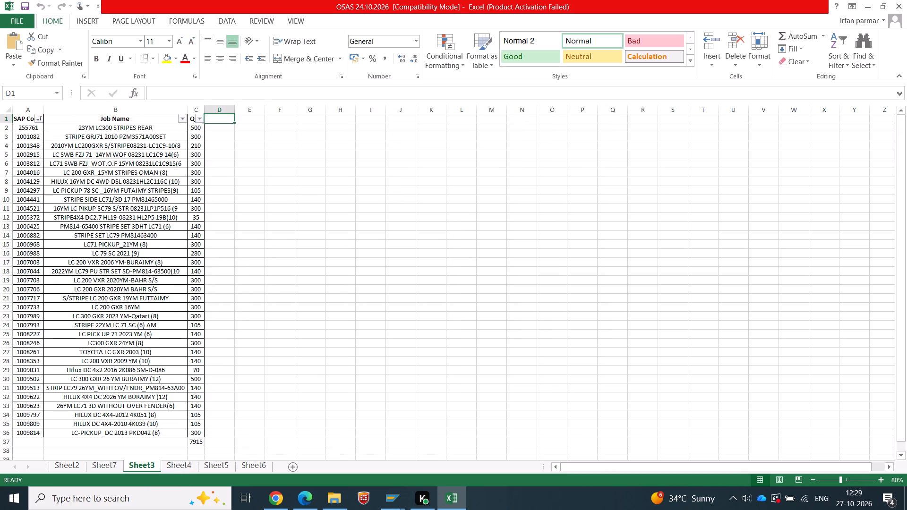
{"action": "type", "text": "Priceq"}
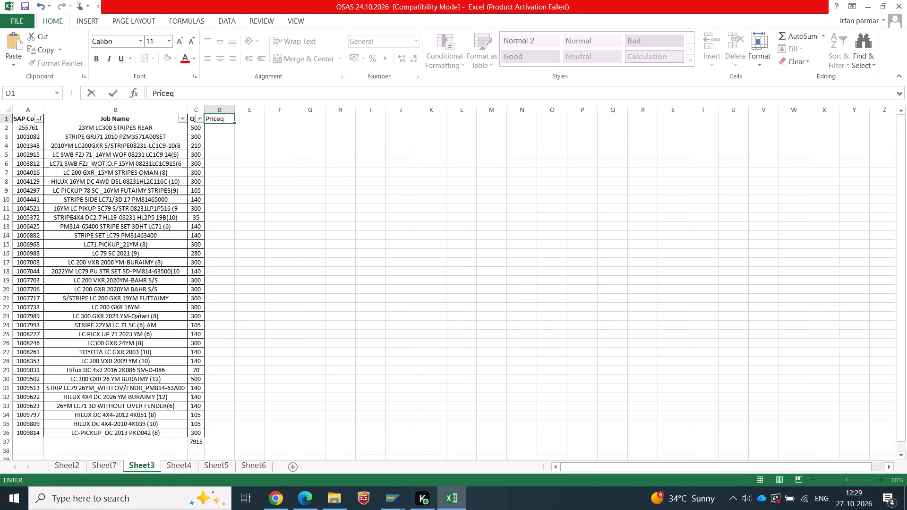
{"action": "key", "text": "BackSpace"}
{"action": "key", "text": "Tab"}
{"action": "type", "text": "Ttao"}
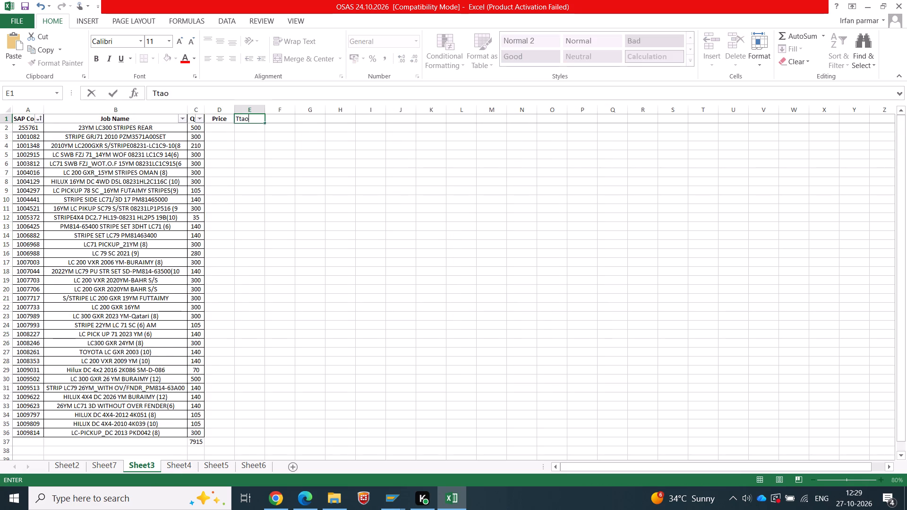
{"action": "key", "text": "BackSpace"}
{"action": "key", "text": "BackSpace"}
{"action": "key", "text": "BackSpace"}
{"action": "type", "text": "otal"}
{"action": "key", "text": "Return"}
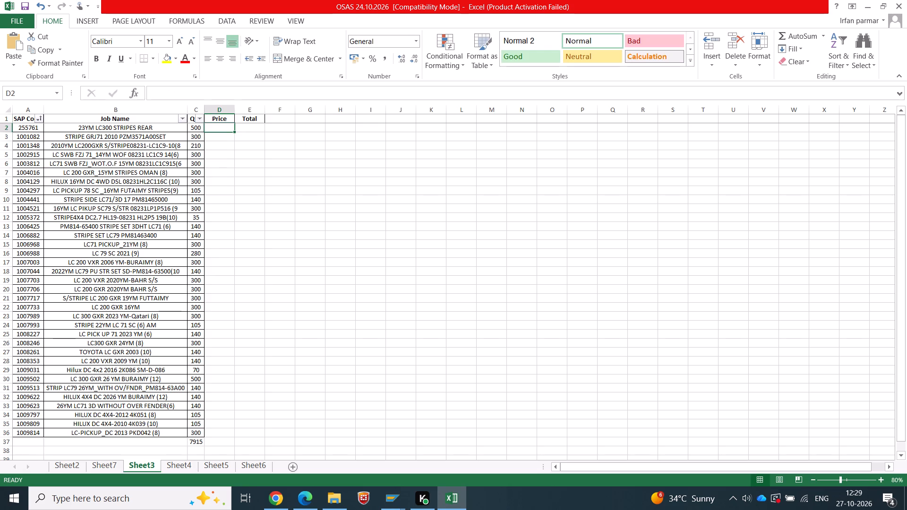
Change the header in cell A1 to Part No.
{"action": "key", "text": "Up"}
{"action": "key", "text": "Left"}
{"action": "key", "text": "Left"}
{"action": "key", "text": "Left"}
{"action": "key", "text": "Left"}
{"action": "key", "text": "Left"}
{"action": "key", "text": "Left"}
{"action": "key", "text": "Left"}
{"action": "key", "text": "Left"}
{"action": "key", "text": "Left"}
{"action": "key", "text": "Left"}
{"action": "key", "text": "Left"}
{"action": "key", "text": "Left"}
{"action": "key", "text": "Left"}
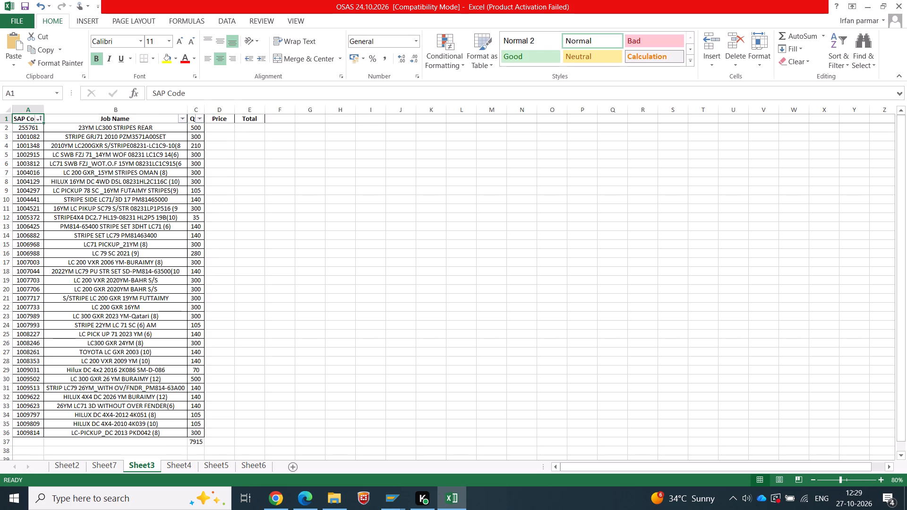
{"action": "type", "text": "Part No"}
{"action": "key", "text": "Tab"}
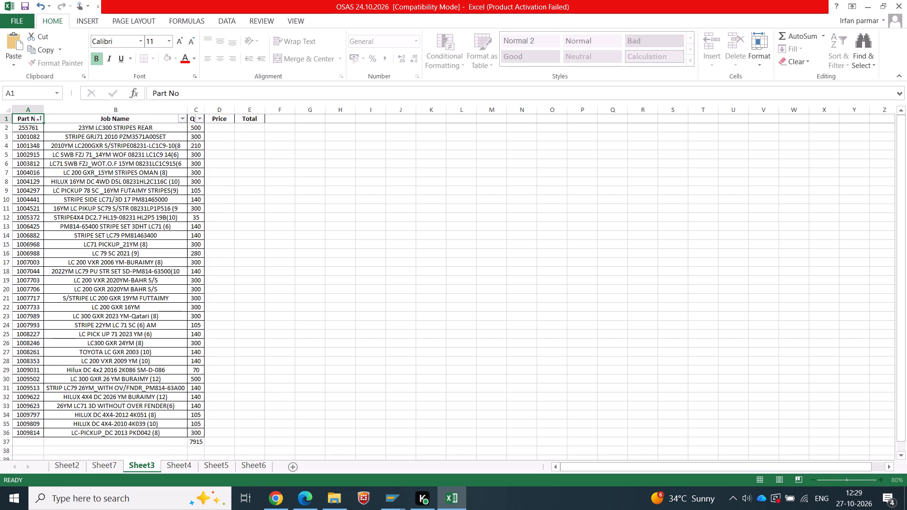
Format the Price and Total columns (D and E) as Accounting with the AED currency symbol and two decimal places.
{"action": "key", "text": "Tab"}
{"action": "key", "text": "Tab"}
{"action": "left_click_drag", "start_coordinate": [222, 110], "coordinate": [242, 111]}
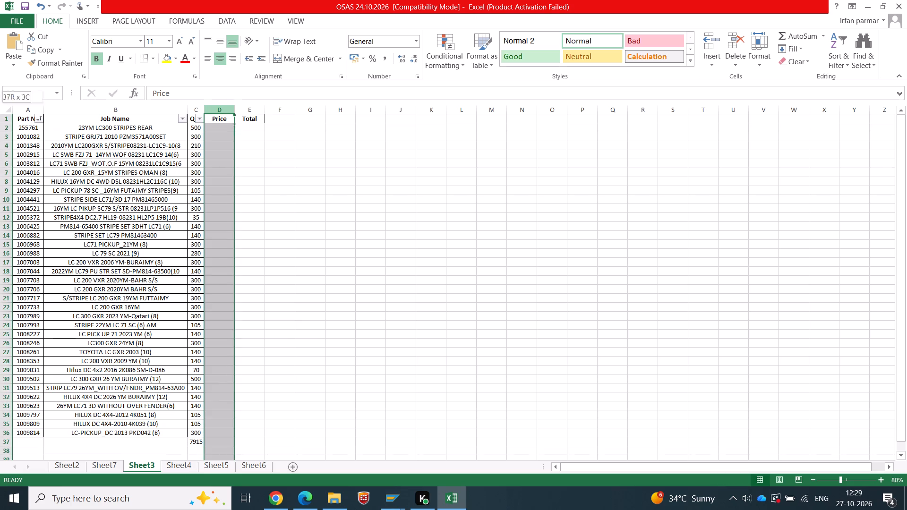
{"action": "left_click_drag", "start_coordinate": [242, 111], "coordinate": [247, 110]}
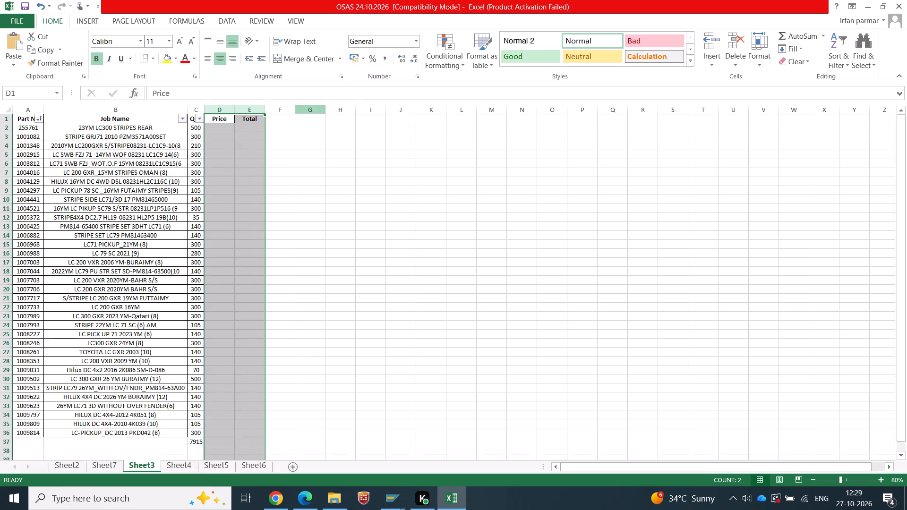
{"action": "right_click", "coordinate": [269, 152]}
{"action": "left_click", "coordinate": [220, 111]}
{"action": "left_click_drag", "start_coordinate": [220, 107], "coordinate": [242, 107]}
{"action": "right_click", "coordinate": [248, 161]}
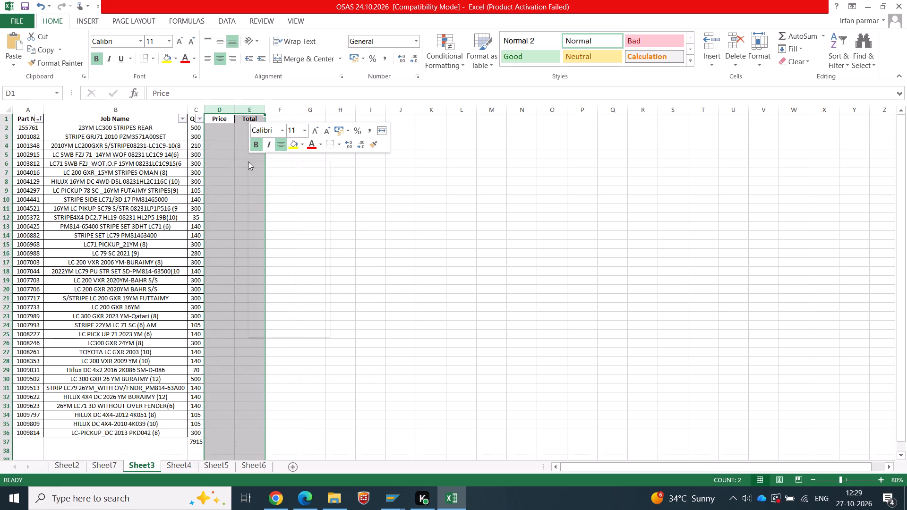
{"action": "left_click", "coordinate": [283, 289]}
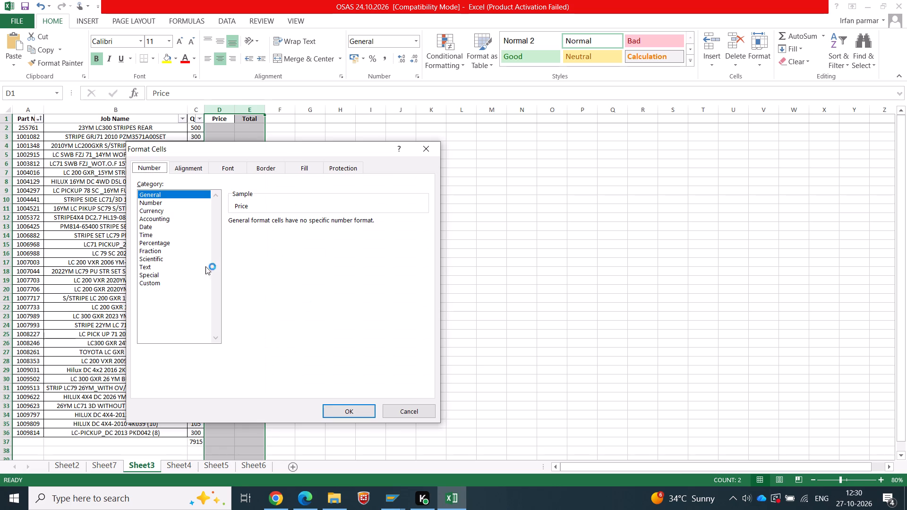
{"action": "left_click", "coordinate": [160, 220]}
{"action": "left_click", "coordinate": [288, 238]}
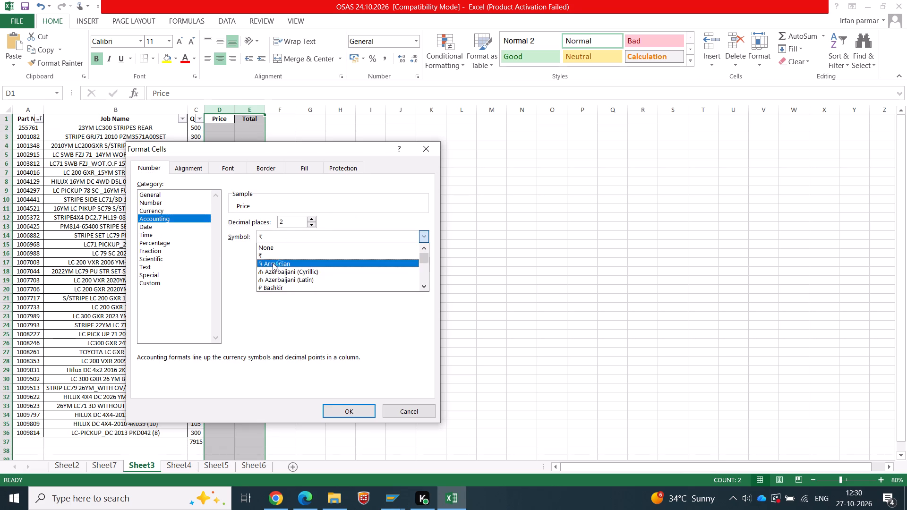
{"action": "type", "text": "ae"}
{"action": "key", "text": "d"}
{"action": "left_click", "coordinate": [270, 287]}
{"action": "left_click", "coordinate": [350, 407]}
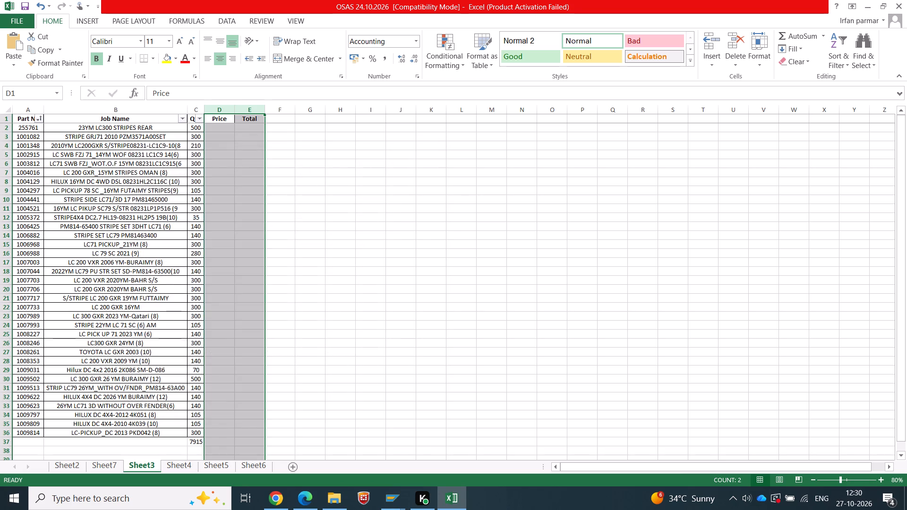
{"action": "left_click", "coordinate": [306, 236]}
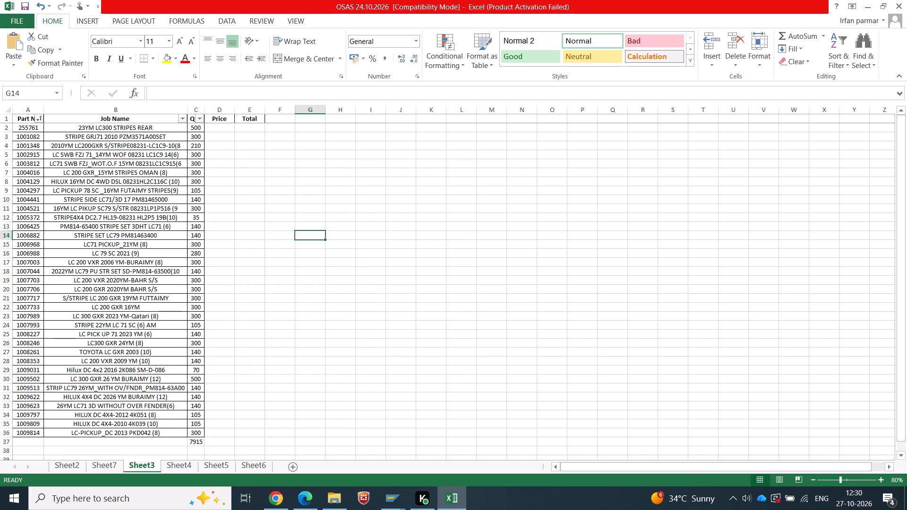
Select the whole table A1:E37, including the new Price and Total columns and the quantity total row.
{"action": "left_click_drag", "start_coordinate": [243, 442], "coordinate": [0, 0]}
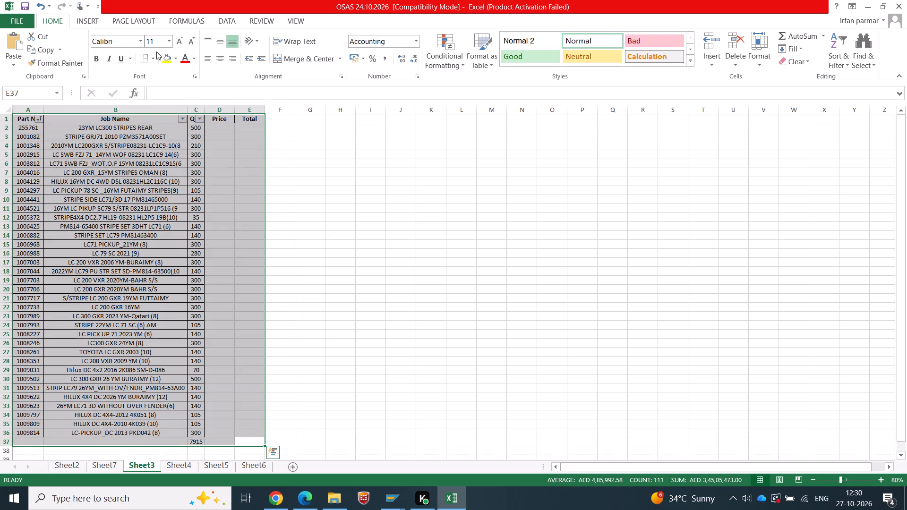
Apply All Borders to the selected table A1:E37, including the Price and Total columns.
{"action": "left_click", "coordinate": [156, 55]}
{"action": "left_click", "coordinate": [153, 56]}
{"action": "left_click", "coordinate": [157, 164]}
{"action": "left_click", "coordinate": [301, 220]}
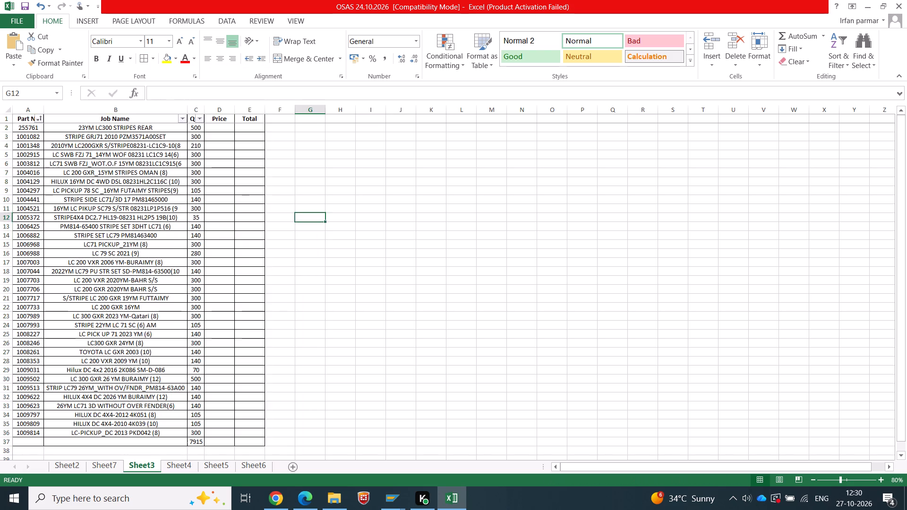
Make the quantity total row (row 37) bold across the table's columns through Total.
{"action": "scroll", "coordinate": [290, 227], "scroll_direction": "down", "scroll_amount": 2}
{"action": "left_click_drag", "start_coordinate": [103, 392], "coordinate": [242, 386]}
{"action": "key", "text": "ctrl+b"}
{"action": "left_click", "coordinate": [344, 346]}
{"action": "scroll", "coordinate": [328, 319], "scroll_direction": "up", "scroll_amount": 1}
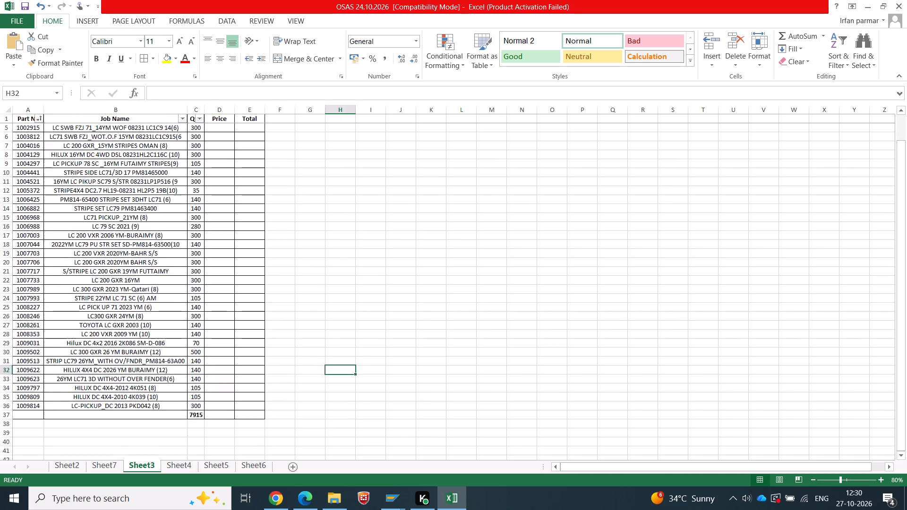
{"action": "scroll", "coordinate": [327, 310], "scroll_direction": "up", "scroll_amount": 10}
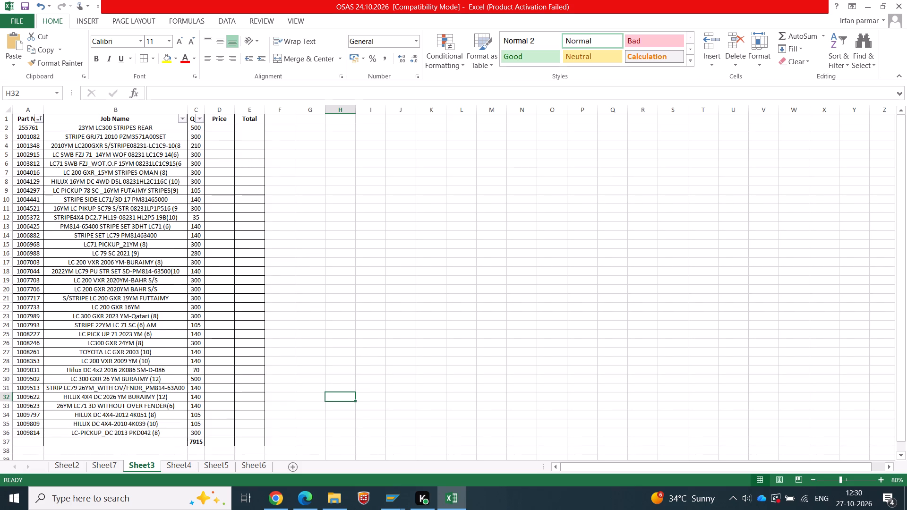
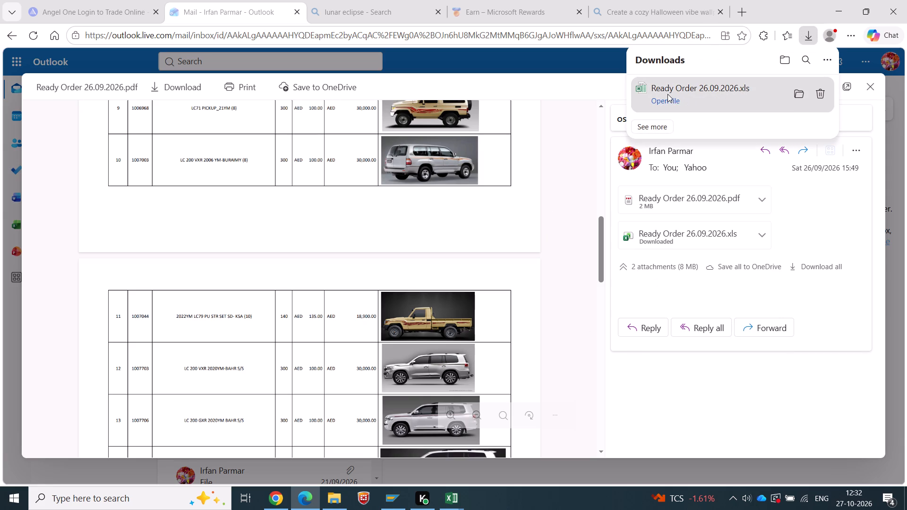
Open the downloaded Ready Order 26.09.2026.xls workbook in Excel for editing, alongside the OSAS 24.10.2026 workbook.
{"action": "left_click", "coordinate": [667, 102]}
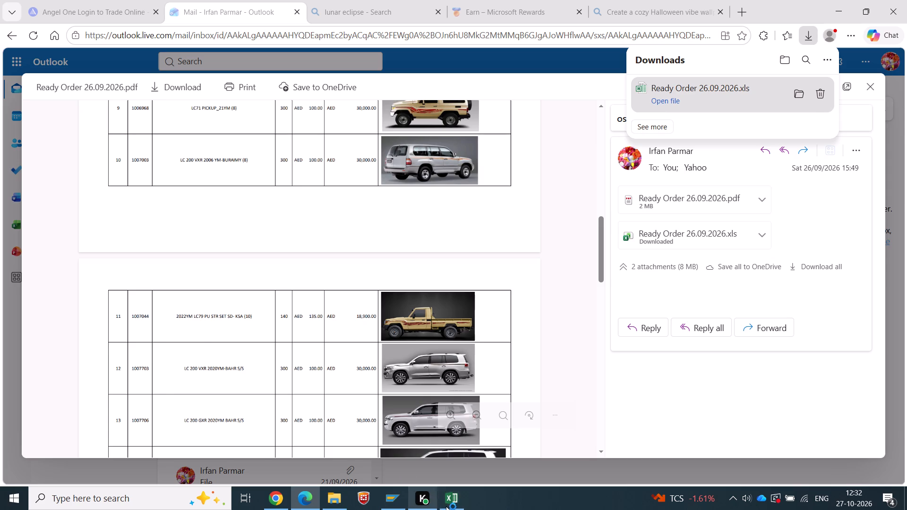
{"action": "left_click", "coordinate": [450, 506]}
{"action": "left_click", "coordinate": [249, 128]}
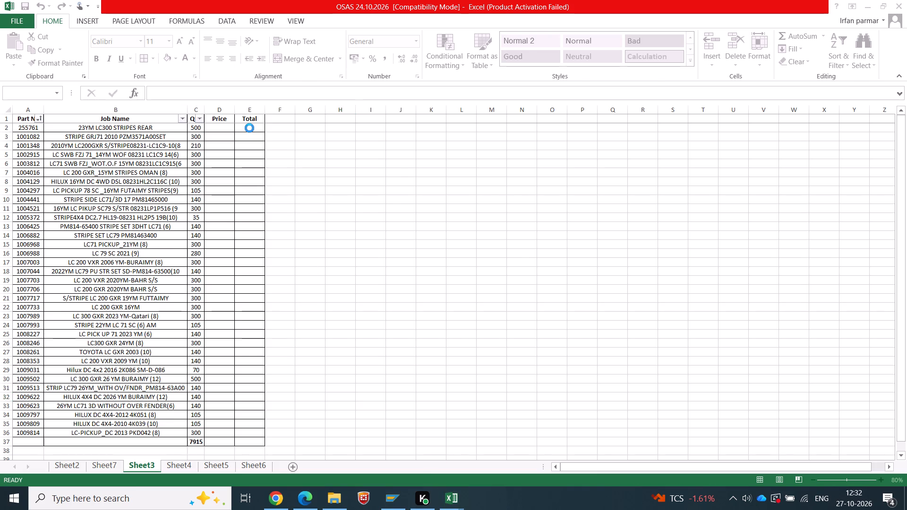
{"action": "left_click", "coordinate": [463, 44]}
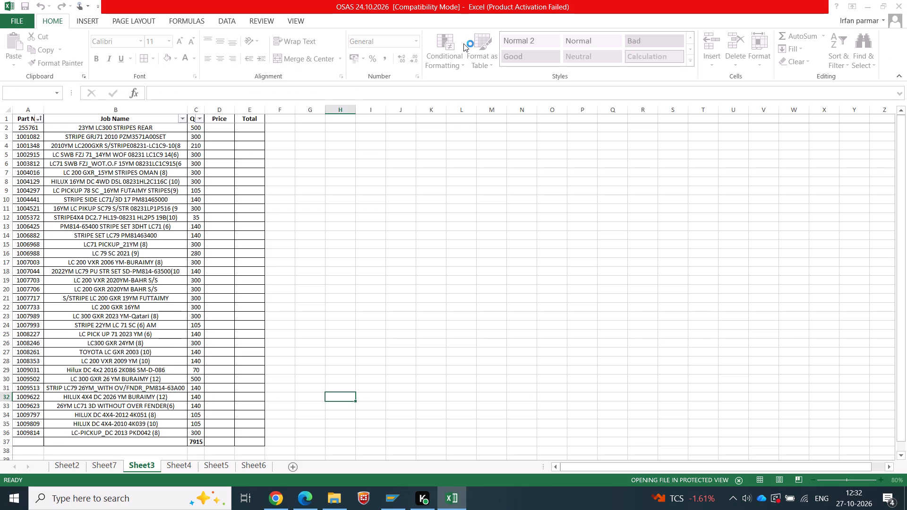
{"action": "left_click", "coordinate": [287, 197]}
{"action": "scroll", "coordinate": [236, 197], "scroll_direction": "up", "scroll_amount": 5}
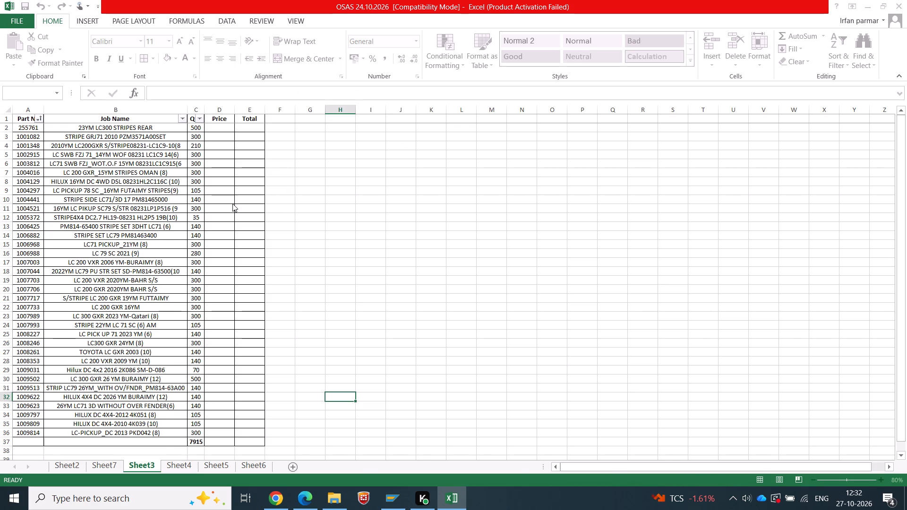
{"action": "key", "text": "alt+Tab"}
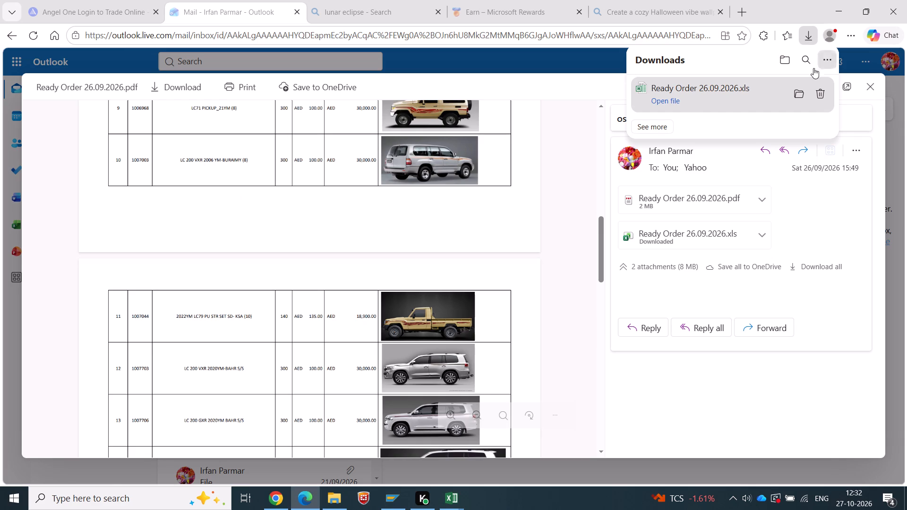
{"action": "key", "text": "alt+Tab"}
{"action": "key", "text": "alt+Tab"}
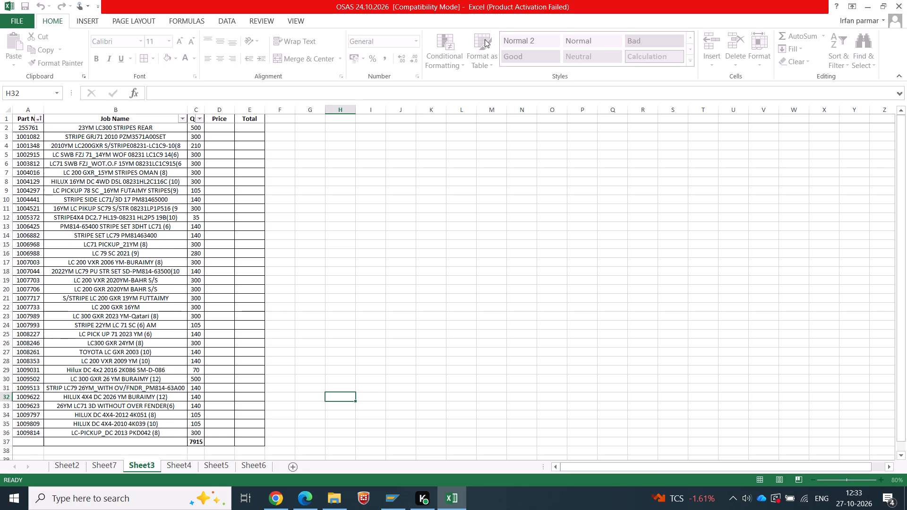
{"action": "left_click", "coordinate": [328, 221]}
{"action": "key", "text": "alt+Tab"}
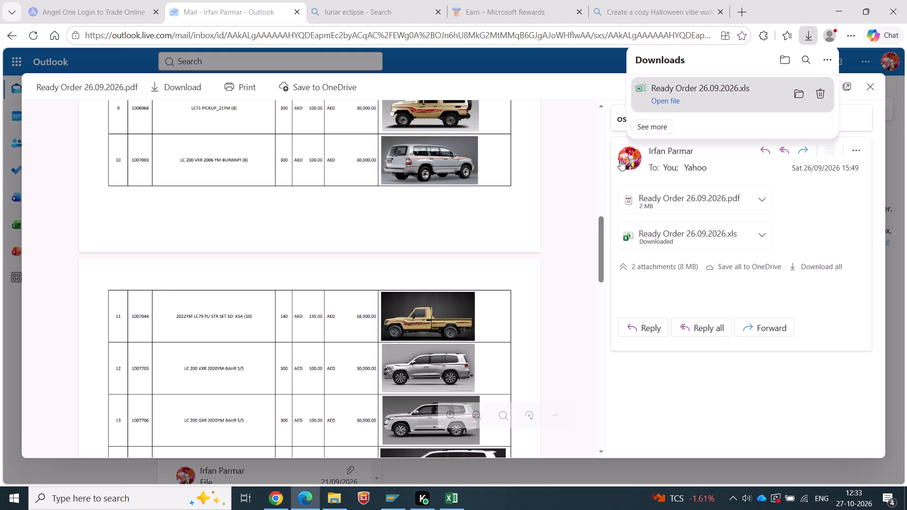
{"action": "key", "text": "alt+Tab"}
{"action": "left_click", "coordinate": [458, 504]}
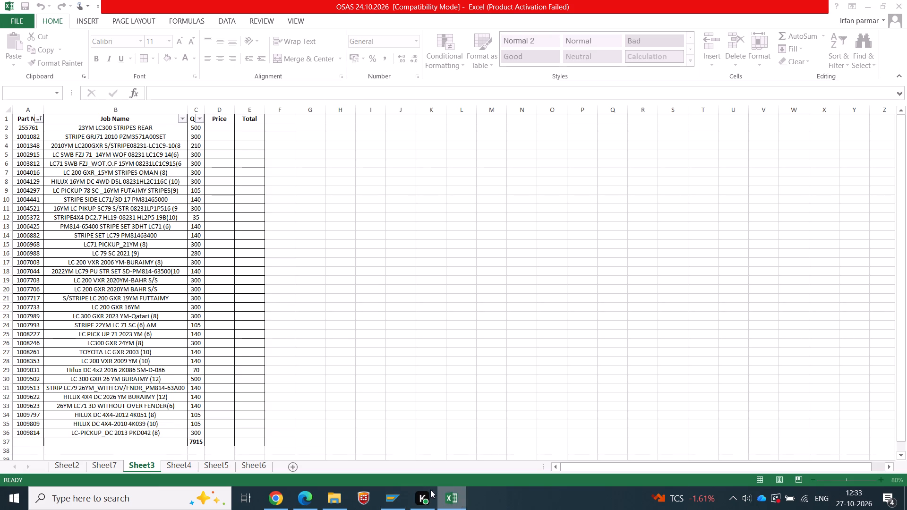
{"action": "left_click", "coordinate": [460, 45]}
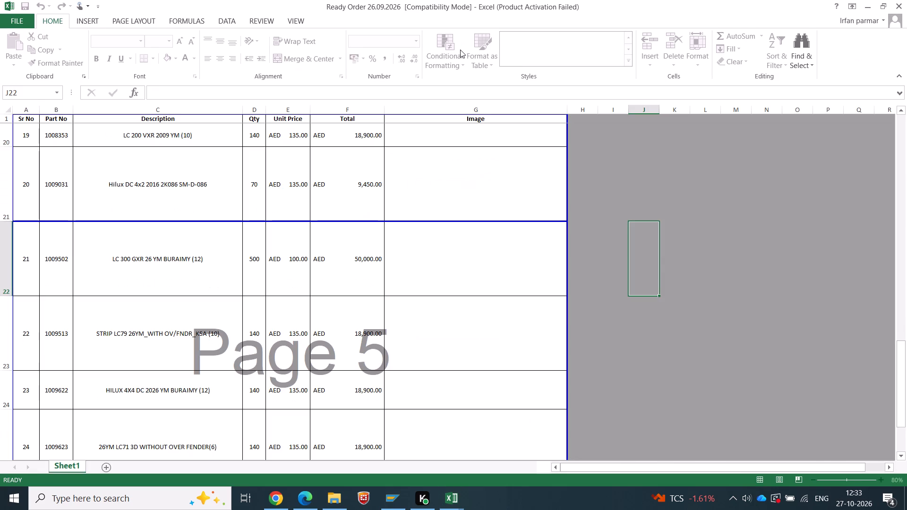
{"action": "left_click", "coordinate": [267, 313]}
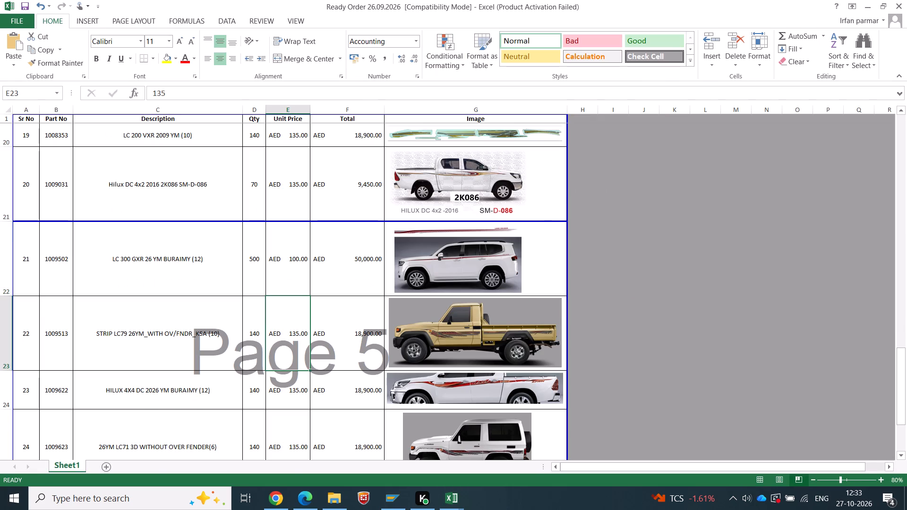
In the OSAS 24.10.2026 workbook, enter the formula =C2*D2 in Total cell E2 on Sheet3.
{"action": "key", "text": "alt+Tab"}
{"action": "left_click", "coordinate": [243, 127]}
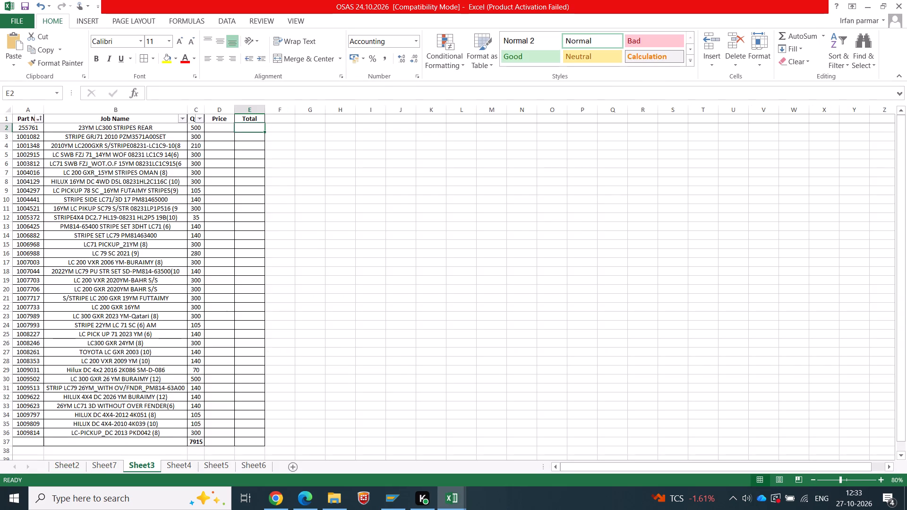
{"action": "key", "text": "equal"}
{"action": "key", "text": "Left"}
{"action": "key", "text": "Left"}
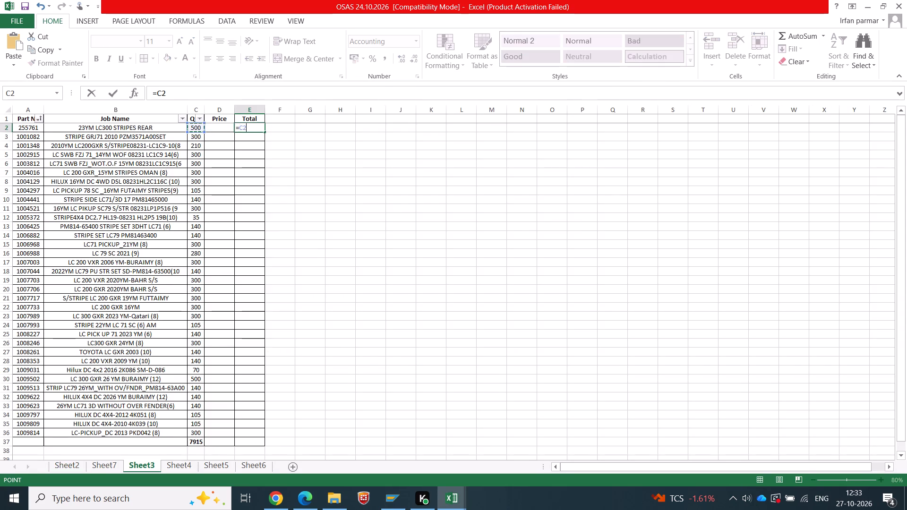
{"action": "key", "text": "shift+asterisk"}
{"action": "key", "text": "Left"}
{"action": "key", "text": "Return"}
{"action": "key", "text": "Right"}
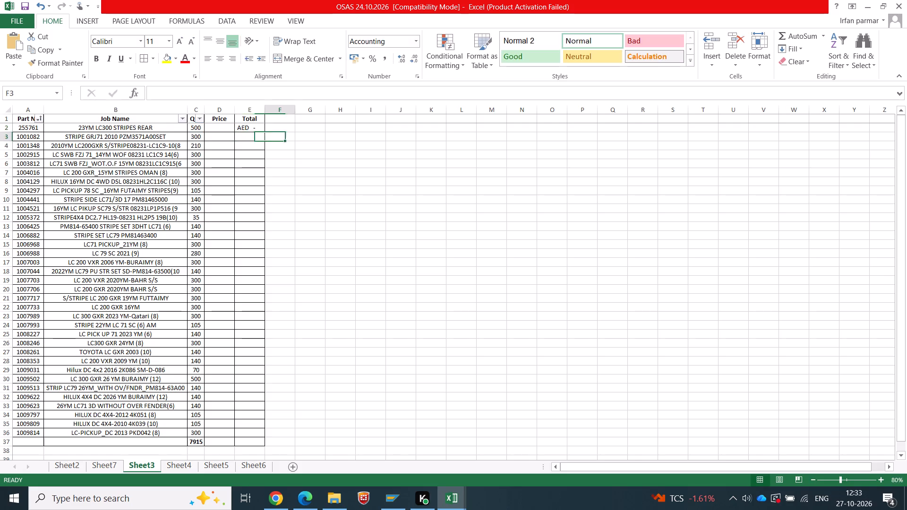
{"action": "key", "text": "Left"}
{"action": "key", "text": "Up"}
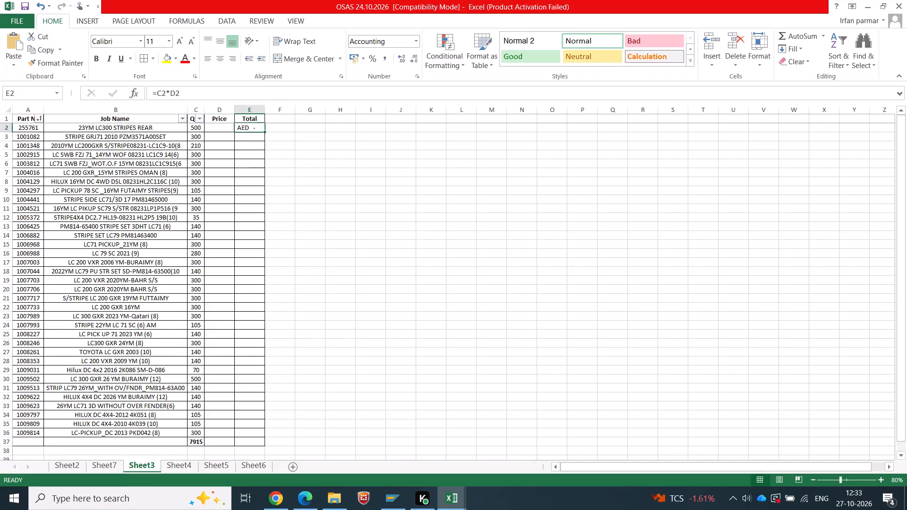
Copy the E2 formula down the Total column through the last part row, E36.
{"action": "key", "text": "ctrl+c"}
{"action": "key", "text": "shift+Down"}
{"action": "key", "text": "shift+Down"}
{"action": "key", "text": "shift+Down"}
{"action": "key", "text": "shift+Down"}
{"action": "key", "text": "shift+Down"}
{"action": "key", "text": "shift+Down"}
{"action": "key", "text": "shift+Down"}
{"action": "key", "text": "shift+Down"}
{"action": "key", "text": "shift+Down"}
{"action": "key", "text": "shift+Down"}
{"action": "key", "text": "shift+Down"}
{"action": "key", "text": "shift+Down"}
{"action": "key", "text": "shift+Down"}
{"action": "key", "text": "shift+Down"}
{"action": "key", "text": "shift+Down"}
{"action": "key", "text": "shift+Down"}
{"action": "key", "text": "shift+Down"}
{"action": "key", "text": "shift+Down"}
{"action": "key", "text": "shift+Down"}
{"action": "key", "text": "shift+Down"}
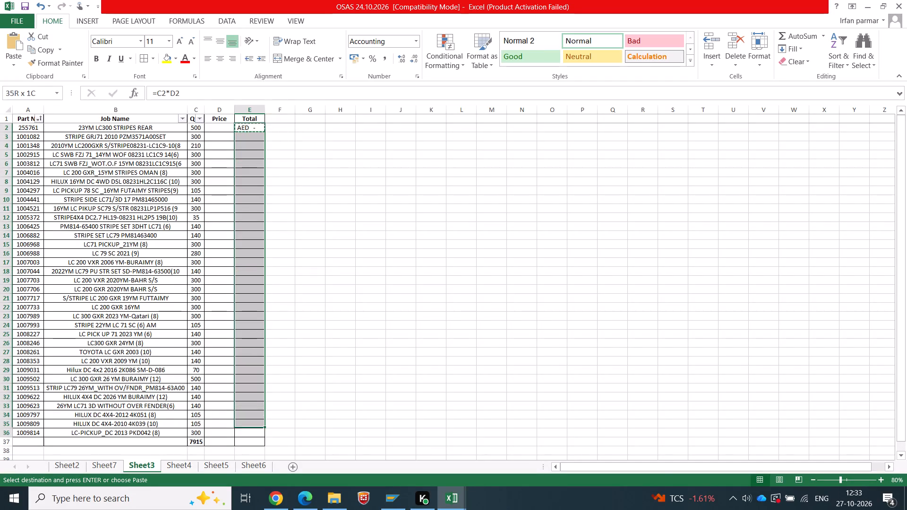
{"action": "key", "text": "shift+Up"}
{"action": "key", "text": "shift+Up"}
{"action": "key", "text": "Return"}
Add an AutoSum of the Total column in cell E37, the totals row.
{"action": "key", "text": "Down"}
{"action": "key", "text": "Down"}
{"action": "key", "text": "Down"}
{"action": "key", "text": "Down"}
{"action": "key", "text": "Down"}
{"action": "key", "text": "Down"}
{"action": "key", "text": "Down"}
{"action": "key", "text": "Down"}
{"action": "key", "text": "Down"}
{"action": "key", "text": "Down"}
{"action": "key", "text": "Down"}
{"action": "key", "text": "Down"}
{"action": "key", "text": "Down"}
{"action": "key", "text": "Down"}
{"action": "key", "text": "Down"}
{"action": "key", "text": "Down"}
{"action": "key", "text": "Down"}
{"action": "key", "text": "Down"}
{"action": "key", "text": "Down"}
{"action": "key", "text": "Down"}
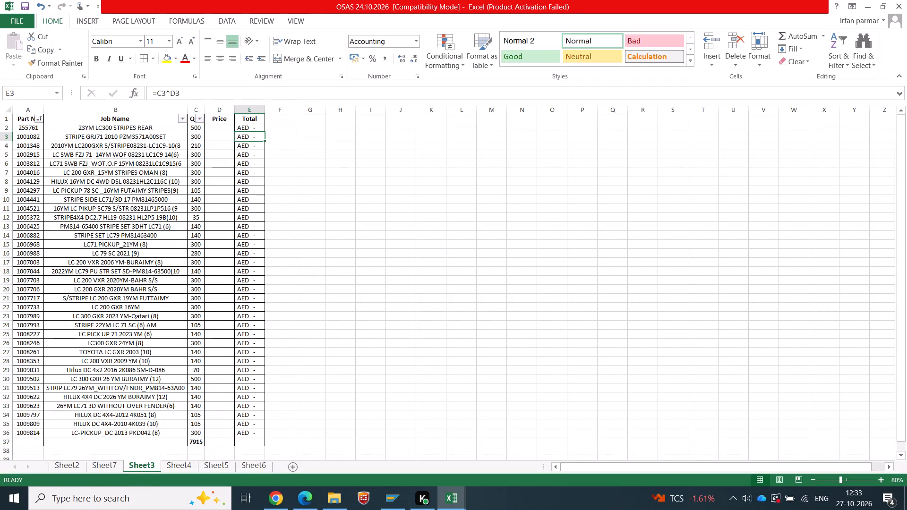
{"action": "key", "text": "Up"}
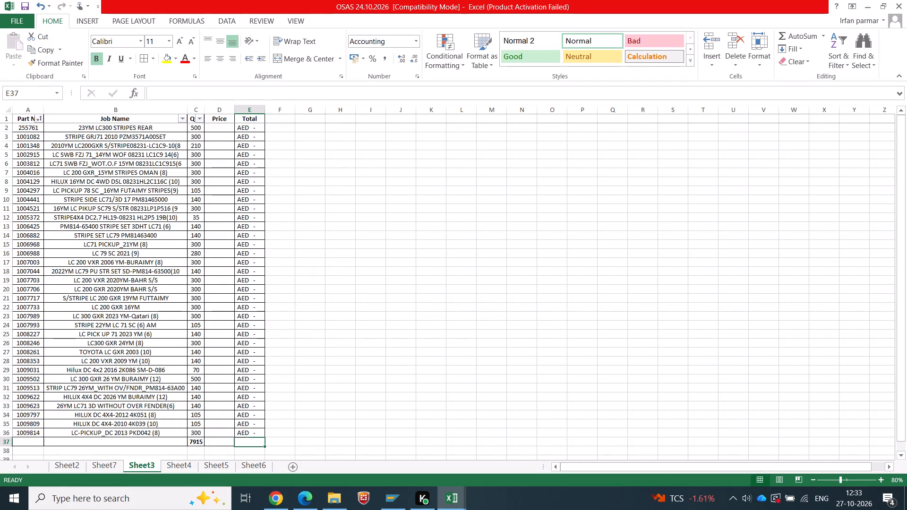
{"action": "key", "text": "alt+equal"}
{"action": "key", "text": "Return"}
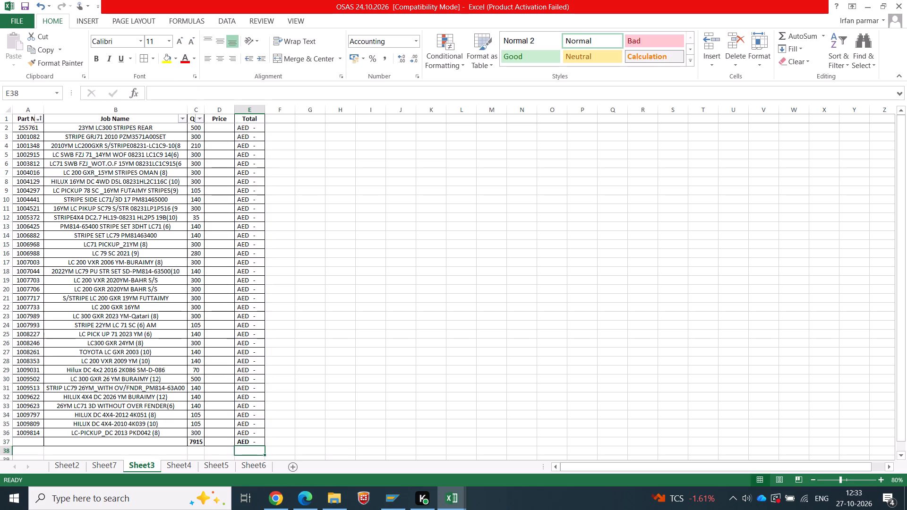
Look up part 255761 in the Ready Order 26.09.2026 workbook and enter its unit price, 20, in D2 of Sheet3.
{"action": "left_click", "coordinate": [33, 128]}
{"action": "key", "text": "ctrl+c"}
{"action": "key", "text": "alt+Tab"}
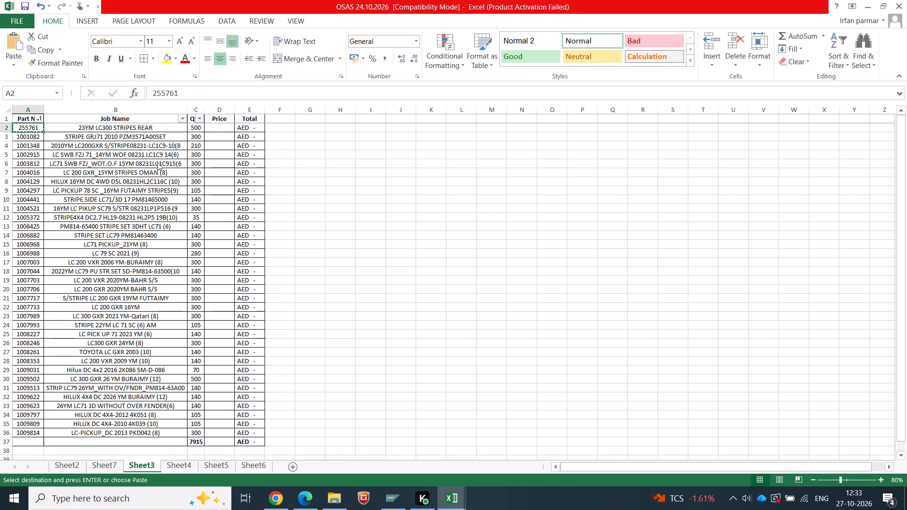
{"action": "left_click", "coordinate": [238, 204]}
{"action": "key", "text": "ctrl+f"}
{"action": "key", "text": "ctrl+v"}
{"action": "key", "text": "Return"}
{"action": "key", "text": "Escape"}
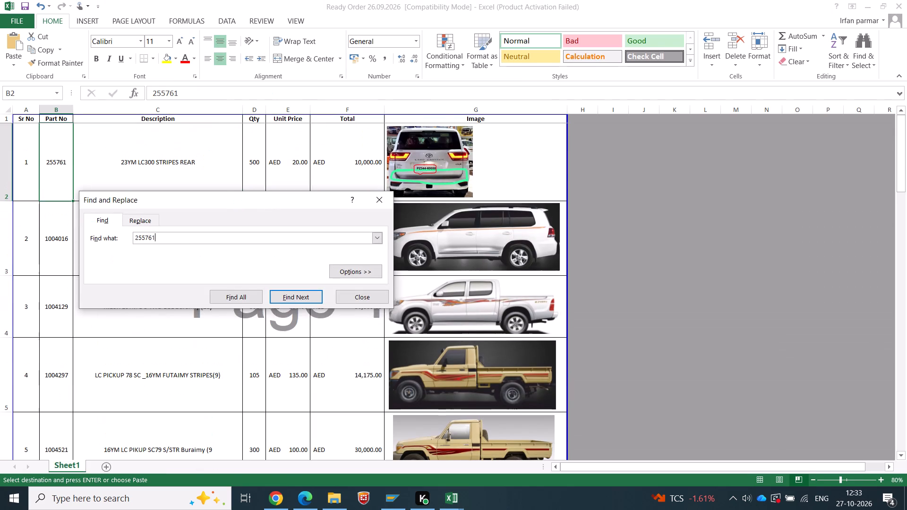
{"action": "key", "text": "alt+Tab"}
{"action": "key", "text": "Right"}
{"action": "key", "text": "Right"}
{"action": "key", "text": "Right"}
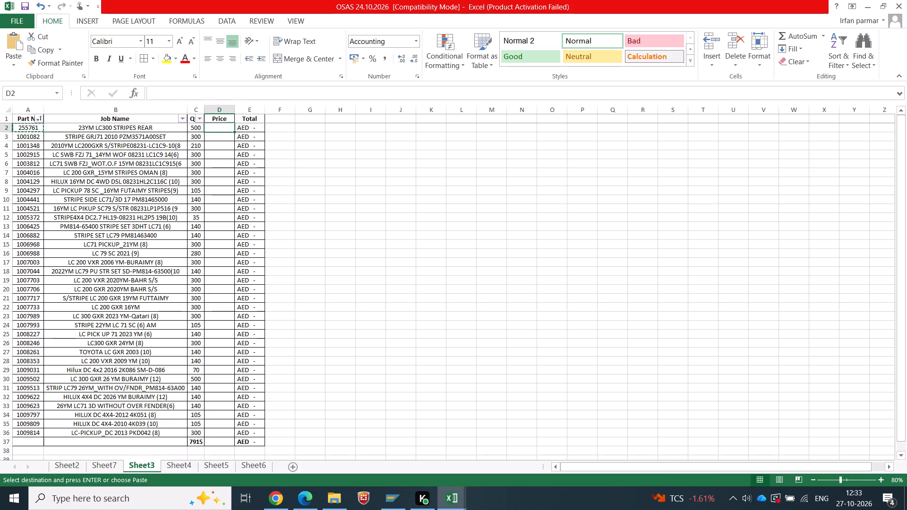
{"action": "type", "text": "20"}
{"action": "key", "text": "Return"}
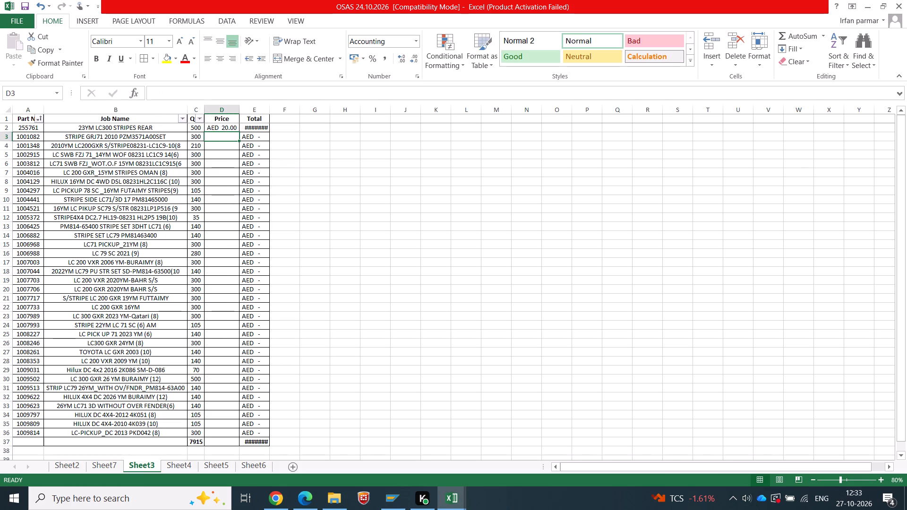
Autofit the width of the Total column (E) to its contents.
{"action": "double_click", "coordinate": [271, 109]}
Search the Ready Order 26.09.2026 workbook for part number 1001082 from A3, then return to Sheet3.
{"action": "key", "text": "Left"}
{"action": "key", "text": "Left"}
{"action": "key", "text": "Left"}
{"action": "key", "text": "Left"}
{"action": "key", "text": "Left"}
{"action": "key", "text": "Left"}
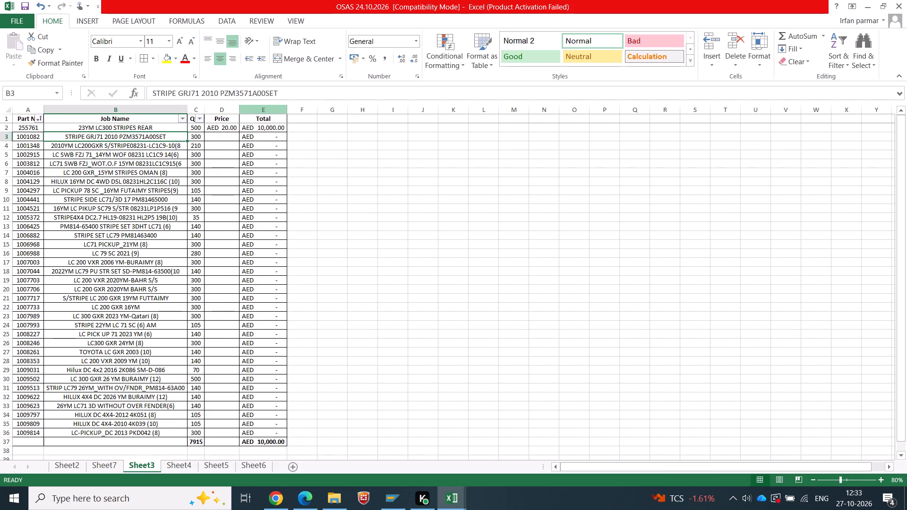
{"action": "key", "text": "ctrl+c"}
{"action": "key", "text": "alt+Tab"}
{"action": "key", "text": "ctrl+f"}
{"action": "key", "text": "ctrl+v"}
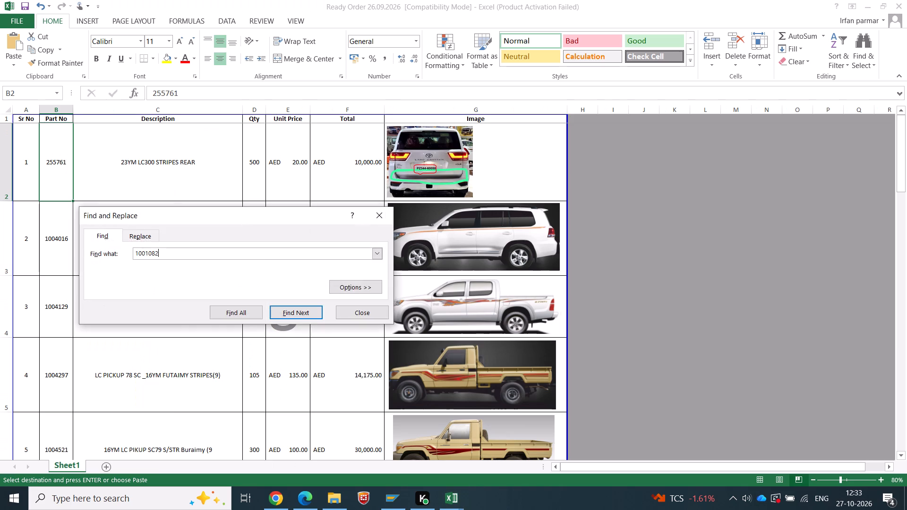
{"action": "key", "text": "Return"}
{"action": "key", "text": "Return"}
{"action": "key", "text": "Escape"}
{"action": "key", "text": "Escape"}
{"action": "key", "text": "Down"}
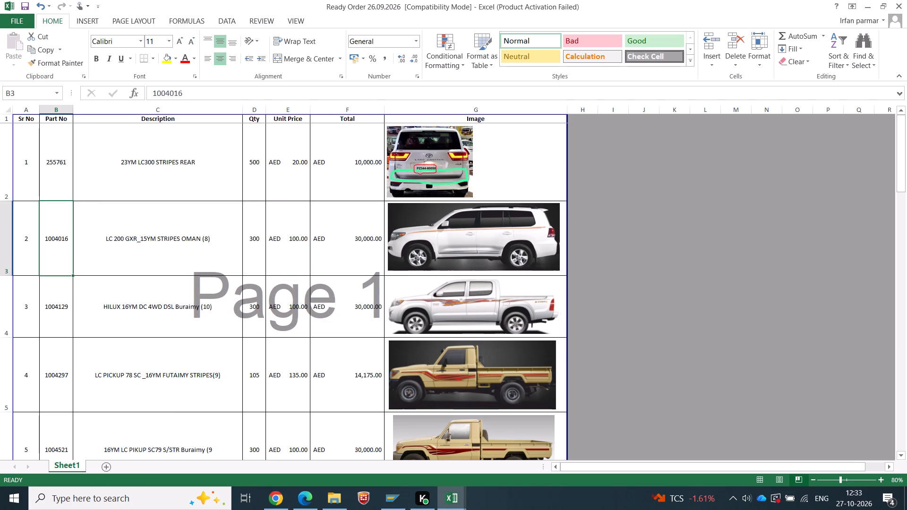
{"action": "key", "text": "ctrl+f"}
{"action": "key", "text": "ctrl+v"}
{"action": "key", "text": "Return"}
{"action": "key", "text": "Return"}
{"action": "key", "text": "Escape"}
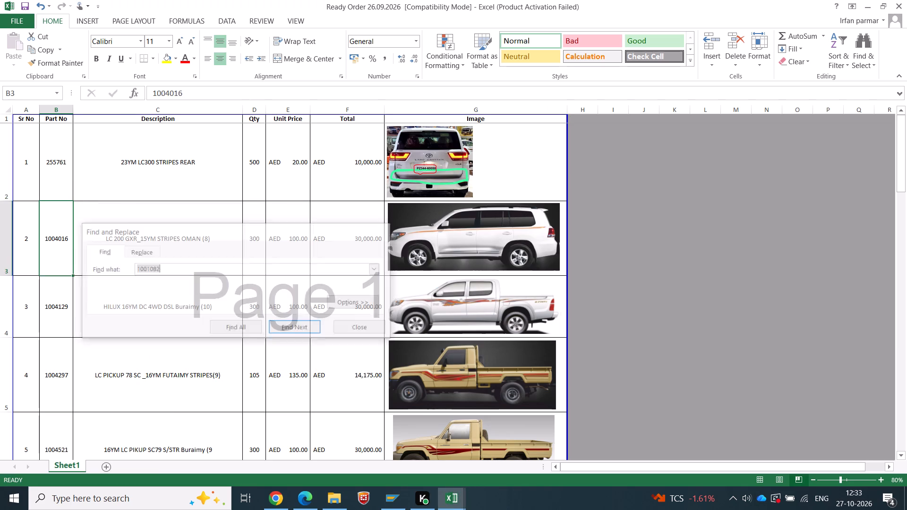
{"action": "key", "text": "Escape"}
{"action": "key", "text": "space"}
{"action": "key", "text": "Tab"}
{"action": "key", "text": "ctrl+z"}
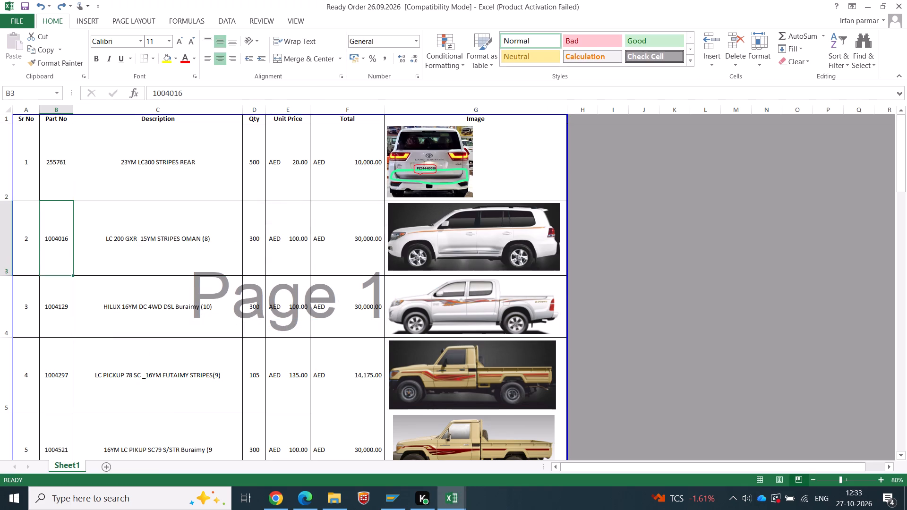
{"action": "key", "text": "Down"}
{"action": "key", "text": "alt+Tab"}
Search the Ready Order 26.09.2026 workbook for part number 1001348 from A4, then return to Sheet3.
{"action": "key", "text": "Down"}
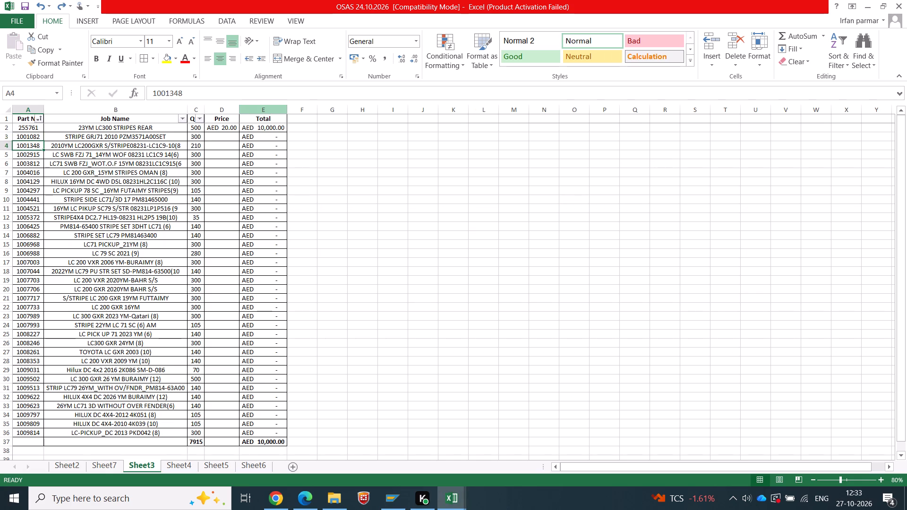
{"action": "key", "text": "ctrl+c"}
{"action": "key", "text": "alt+Tab"}
{"action": "key", "text": "Down"}
{"action": "key", "text": "ctrl+f"}
{"action": "key", "text": "ctrl+v"}
{"action": "key", "text": "Return"}
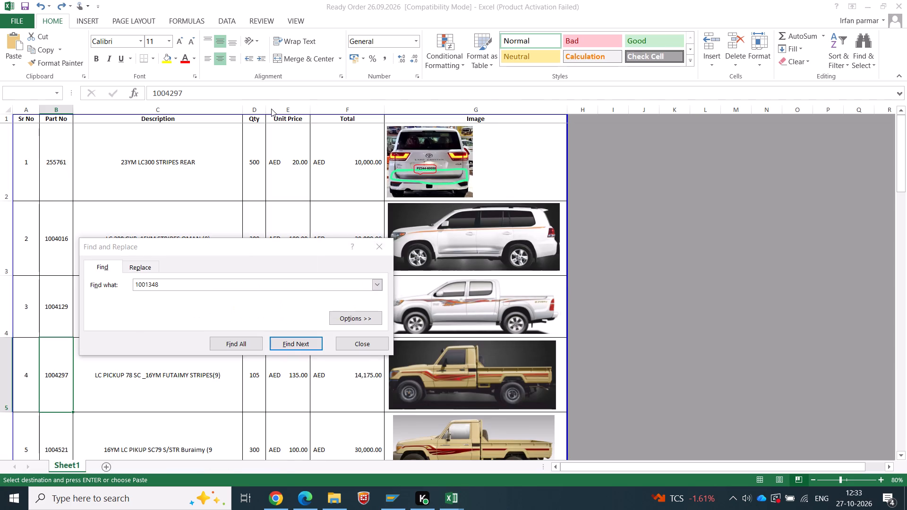
{"action": "key", "text": "Return"}
{"action": "key", "text": "Return"}
{"action": "key", "text": "Escape"}
{"action": "key", "text": "Escape"}
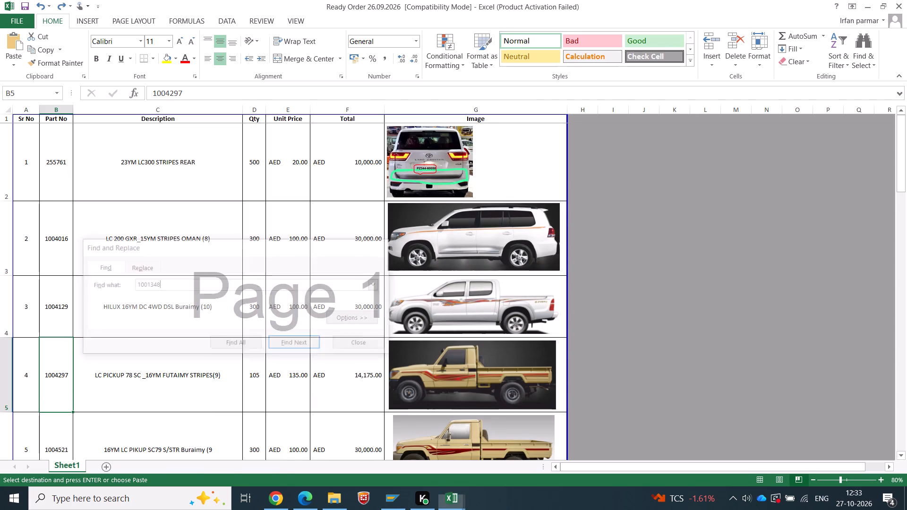
{"action": "key", "text": "Escape"}
{"action": "key", "text": "Right"}
{"action": "key", "text": "Right"}
{"action": "key", "text": "alt+Tab"}
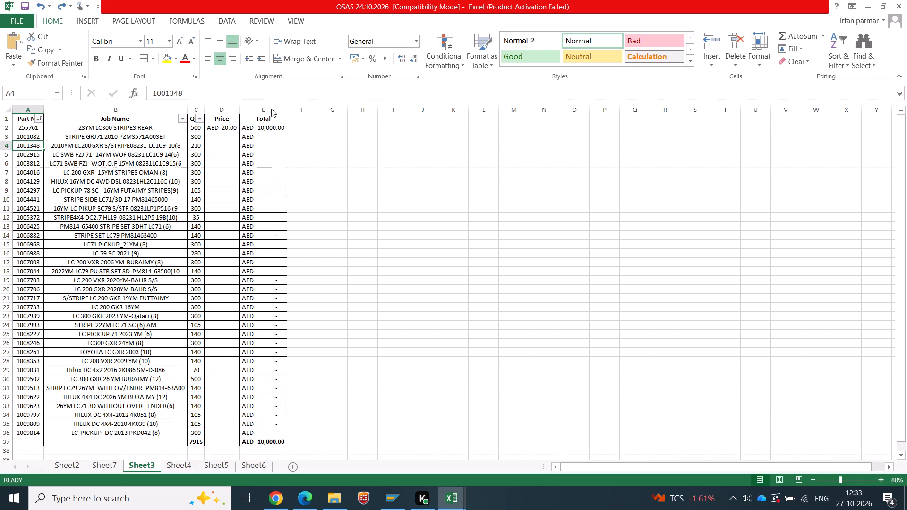
Search the Ready Order 26.09.2026 workbook for part number 1002915 from A5, then return to Sheet3.
{"action": "key", "text": "Down"}
{"action": "key", "text": "ctrl+c"}
{"action": "key", "text": "alt+Tab"}
{"action": "key", "text": "Down"}
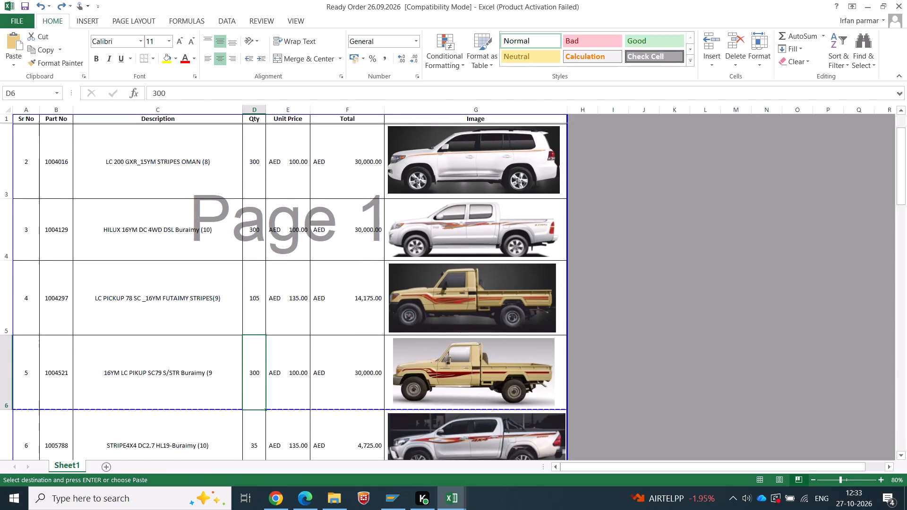
{"action": "key", "text": "ctrl+f"}
{"action": "key", "text": "ctrl+v"}
{"action": "key", "text": "Return"}
{"action": "key", "text": "Return"}
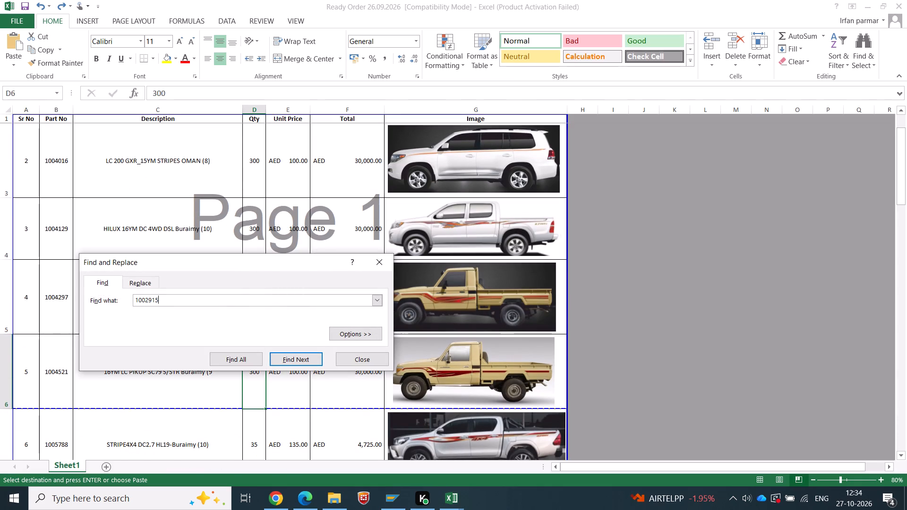
{"action": "key", "text": "Return"}
{"action": "key", "text": "Return"}
{"action": "key", "text": "Escape"}
{"action": "key", "text": "Escape"}
{"action": "key", "text": "alt+Tab"}
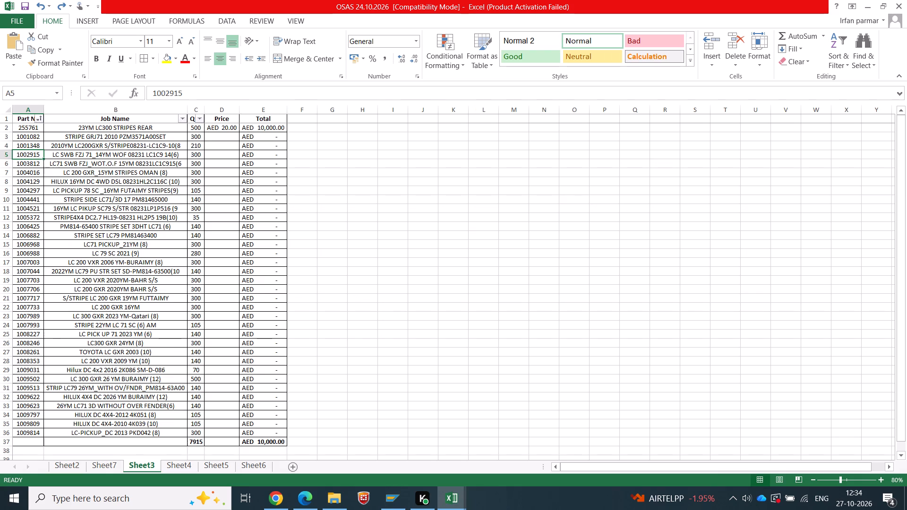
Search the Ready Order 26.09.2026 workbook for part number 1003812 from A6, then return to Sheet3.
{"action": "key", "text": "Down"}
{"action": "key", "text": "ctrl+c"}
{"action": "key", "text": "alt+Tab"}
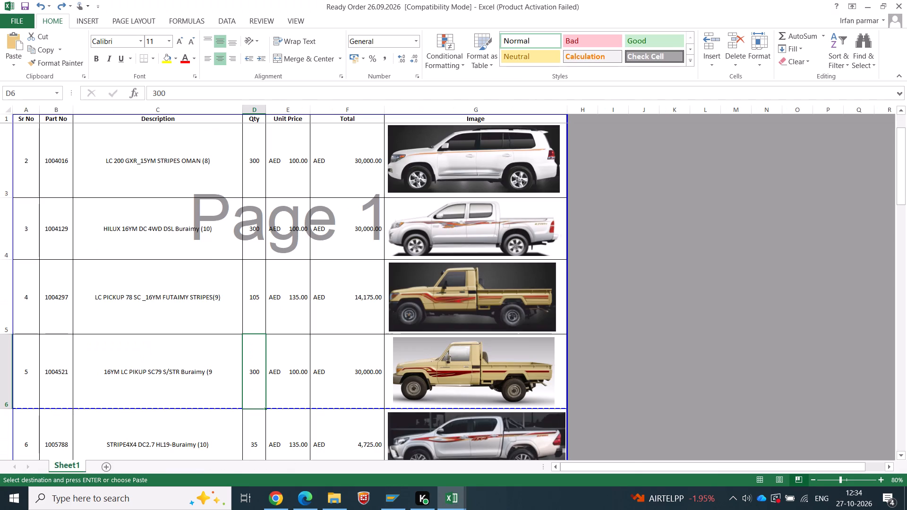
{"action": "key", "text": "ctrl+f"}
{"action": "key", "text": "ctrl+v"}
{"action": "key", "text": "Return"}
{"action": "key", "text": "Return"}
{"action": "key", "text": "Escape"}
{"action": "key", "text": "Escape"}
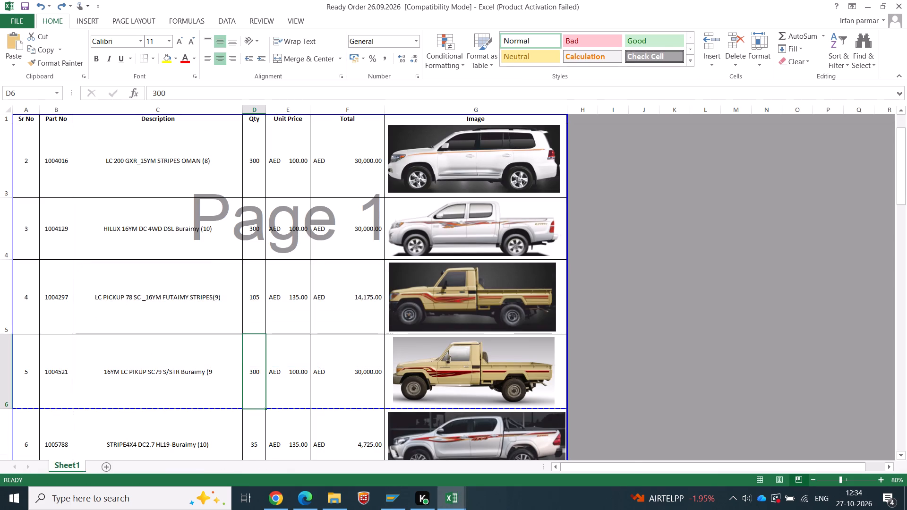
{"action": "key", "text": "alt+Tab"}
Look up part number 1004016 from A7 in Ready Order 26.09.2026 and set its price in D7 to 100.
{"action": "key", "text": "Down"}
{"action": "key", "text": "ctrl+c"}
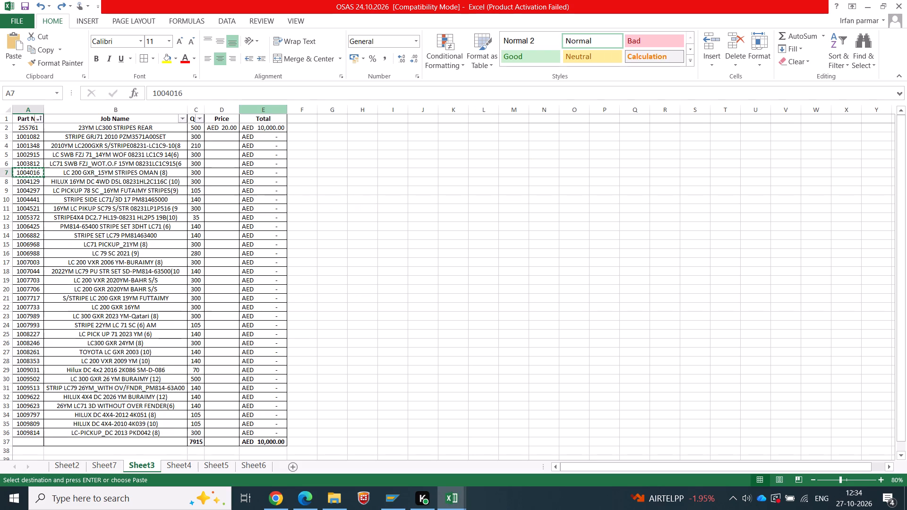
{"action": "key", "text": "alt+Tab"}
{"action": "key", "text": "ctrl+f"}
{"action": "key", "text": "ctrl+v"}
{"action": "key", "text": "Return"}
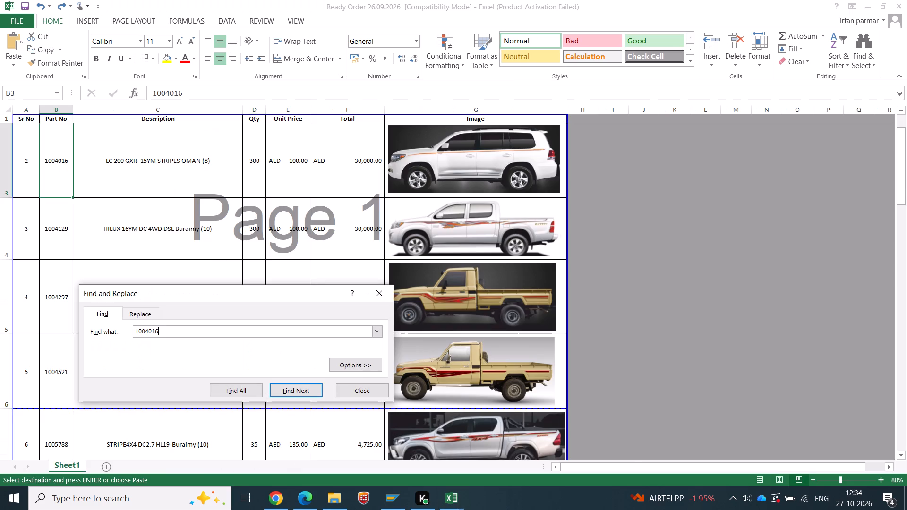
{"action": "key", "text": "Escape"}
{"action": "key", "text": "Right"}
{"action": "key", "text": "Right"}
{"action": "key", "text": "alt+Tab"}
{"action": "key", "text": "Right"}
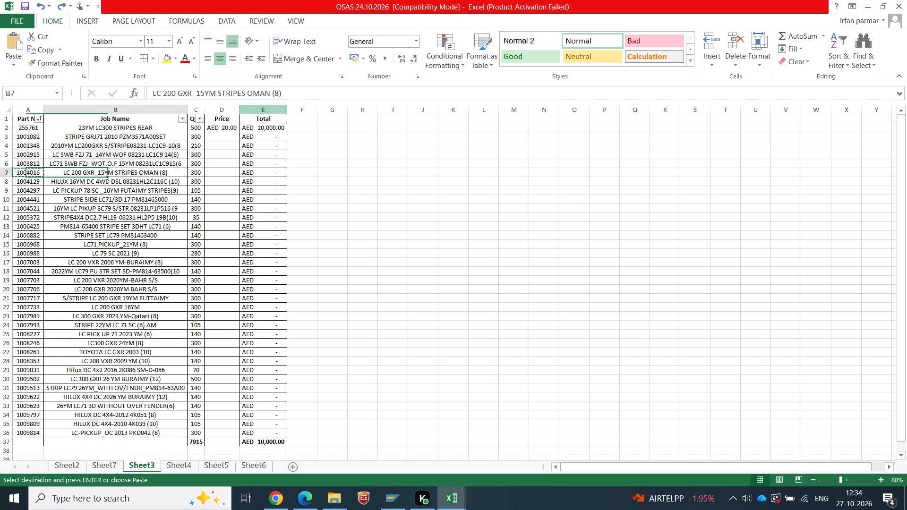
{"action": "key", "text": "Right"}
{"action": "key", "text": "Right"}
{"action": "type", "text": "100"}
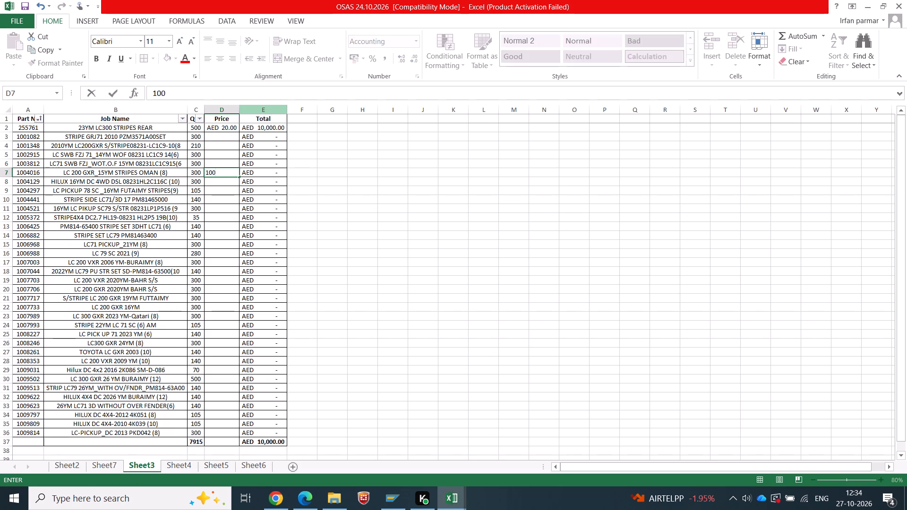
{"action": "key", "text": "Right"}
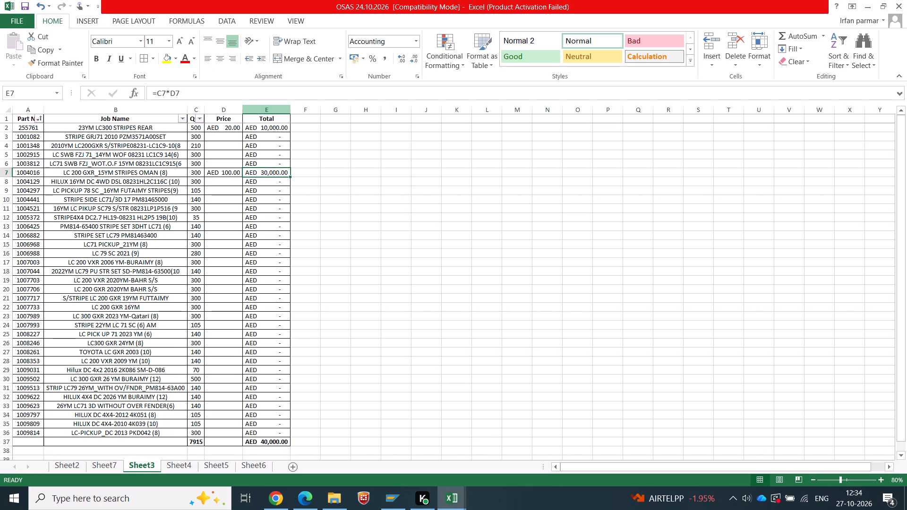
Copy part number 1004129 from A8 and switch to the Ready Order 26.09.2026 workbook.
{"action": "key", "text": "Left"}
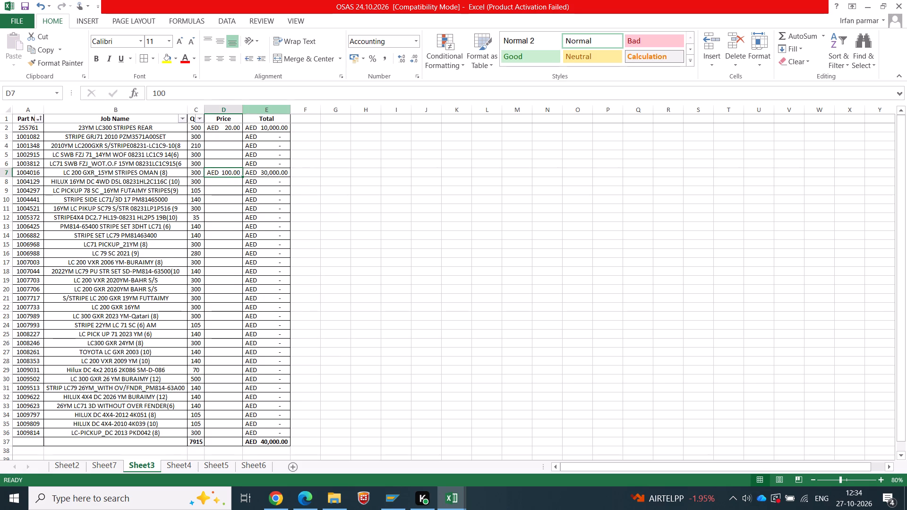
{"action": "key", "text": "Left"}
{"action": "key", "text": "Down"}
{"action": "key", "text": "Left"}
{"action": "key", "text": "Left"}
{"action": "key", "text": "Left"}
{"action": "key", "text": "Left"}
{"action": "key", "text": "Left"}
{"action": "key", "text": "Left"}
{"action": "key", "text": "ctrl+c"}
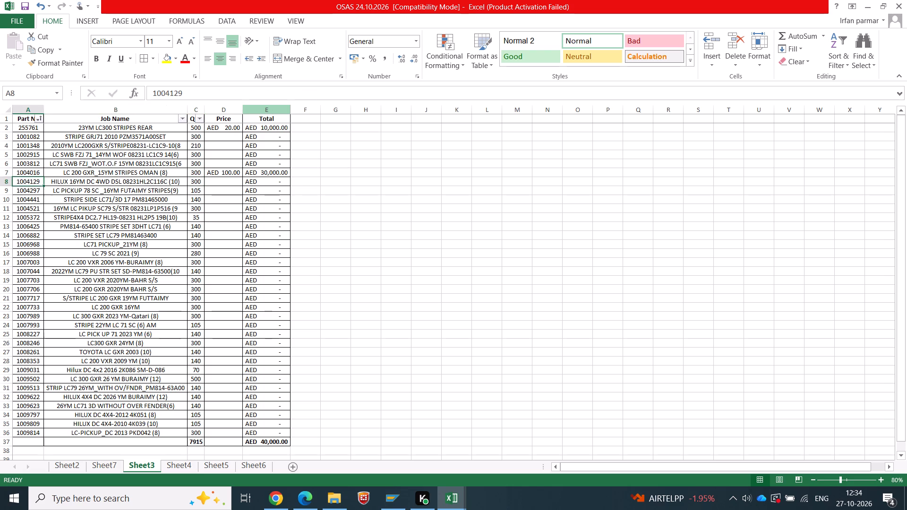
{"action": "key", "text": "alt+Tab"}
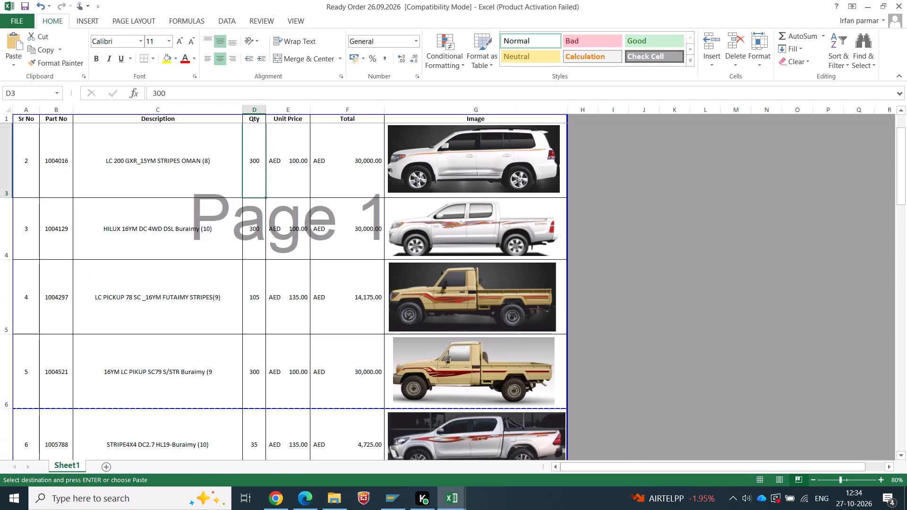
Look up part number 1004129 in Ready Order 26.09.2026 and fill the 100 price down from D7 into D8 on Sheet3.
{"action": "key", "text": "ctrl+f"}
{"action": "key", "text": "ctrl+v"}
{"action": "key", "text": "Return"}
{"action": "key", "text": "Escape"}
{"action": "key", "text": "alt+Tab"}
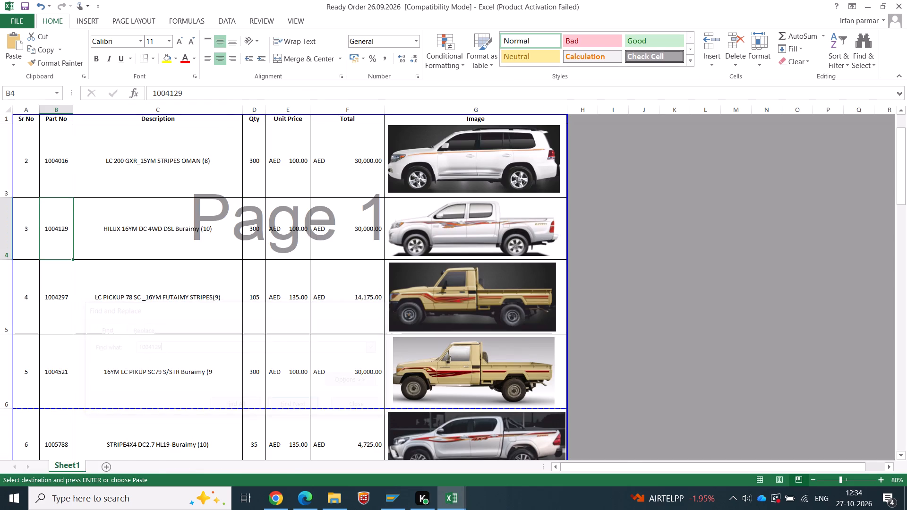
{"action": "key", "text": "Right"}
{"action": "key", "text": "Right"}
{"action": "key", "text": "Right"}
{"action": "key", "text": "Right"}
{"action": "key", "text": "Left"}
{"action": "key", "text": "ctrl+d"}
Copy part number 1004297 from A9 on Sheet3 and find its unit price in the Ready Order 26.09.2026 workbook.
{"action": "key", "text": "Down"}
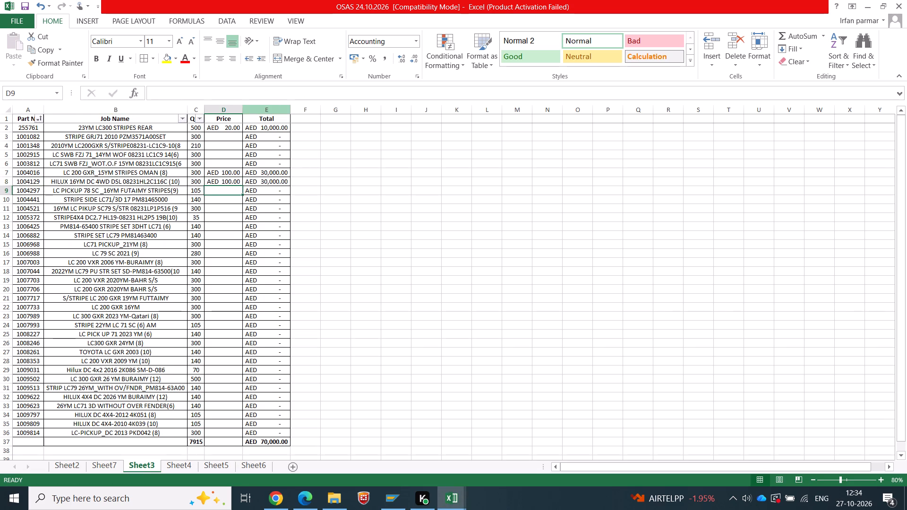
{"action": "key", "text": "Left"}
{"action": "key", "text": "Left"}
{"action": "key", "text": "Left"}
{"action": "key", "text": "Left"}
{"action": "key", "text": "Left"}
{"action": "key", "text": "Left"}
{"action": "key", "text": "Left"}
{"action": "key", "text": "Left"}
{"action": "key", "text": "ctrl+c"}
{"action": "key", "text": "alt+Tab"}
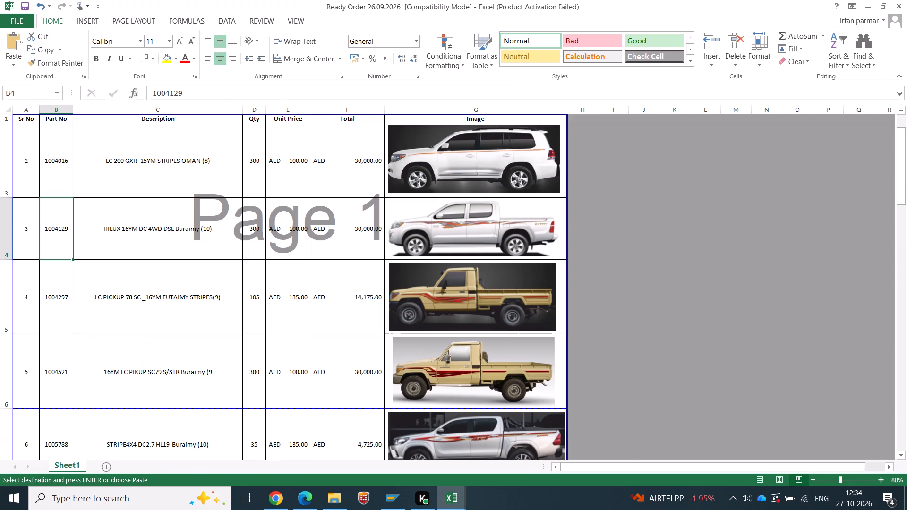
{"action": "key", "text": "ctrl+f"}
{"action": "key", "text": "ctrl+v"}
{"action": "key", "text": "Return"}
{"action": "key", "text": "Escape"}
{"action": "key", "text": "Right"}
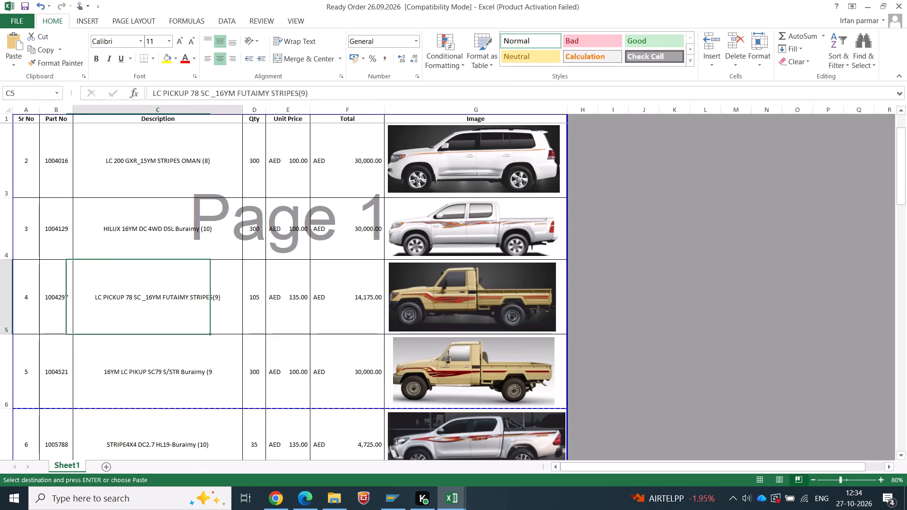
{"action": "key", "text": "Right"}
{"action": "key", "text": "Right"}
Return to Sheet3 in the OSAS 24.10.2026 workbook and set the price in D9 to 135.
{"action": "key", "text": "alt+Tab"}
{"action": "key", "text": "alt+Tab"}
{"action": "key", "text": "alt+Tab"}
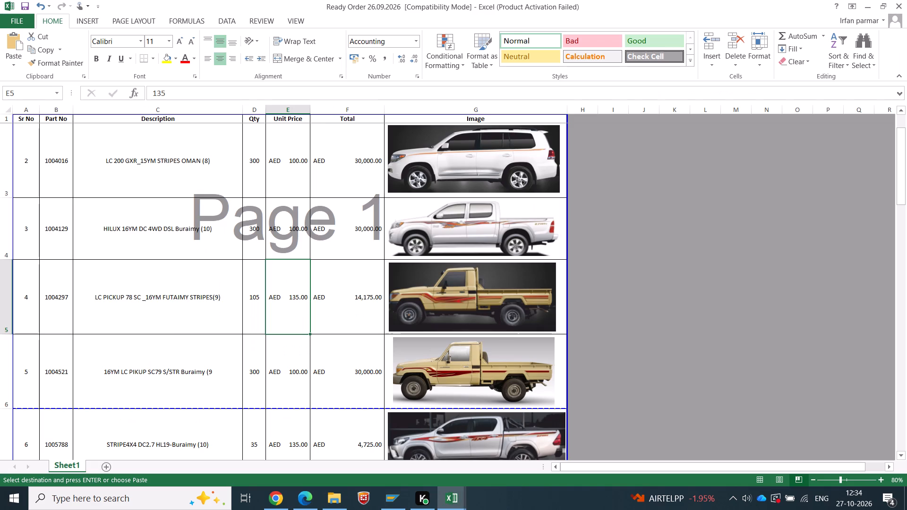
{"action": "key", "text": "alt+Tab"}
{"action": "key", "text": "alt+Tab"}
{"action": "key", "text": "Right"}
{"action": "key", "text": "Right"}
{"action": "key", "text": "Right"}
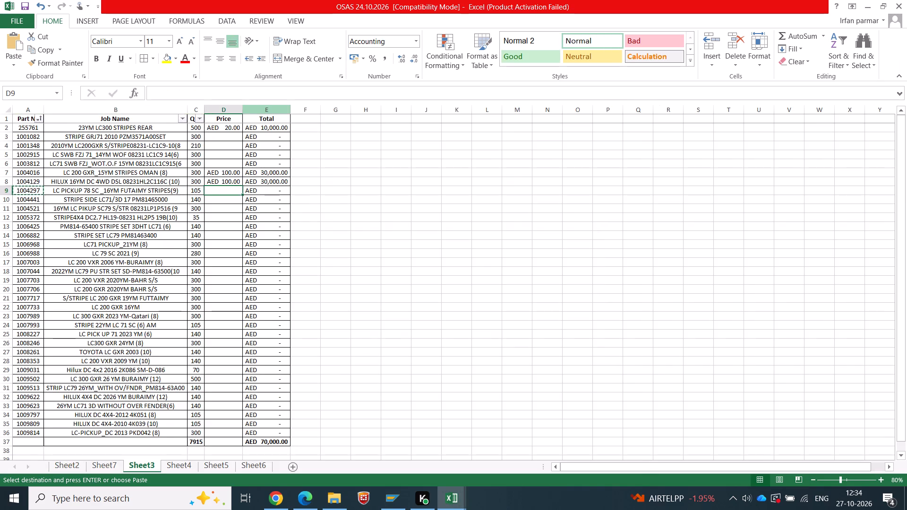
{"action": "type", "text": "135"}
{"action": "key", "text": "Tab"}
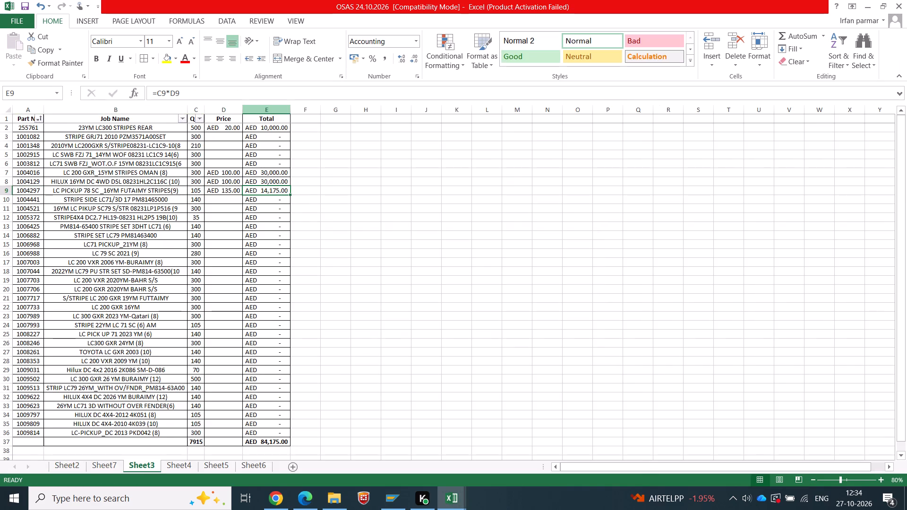
Copy part number 1004441 from A10 and switch to the Ready Order 26.09.2026 workbook.
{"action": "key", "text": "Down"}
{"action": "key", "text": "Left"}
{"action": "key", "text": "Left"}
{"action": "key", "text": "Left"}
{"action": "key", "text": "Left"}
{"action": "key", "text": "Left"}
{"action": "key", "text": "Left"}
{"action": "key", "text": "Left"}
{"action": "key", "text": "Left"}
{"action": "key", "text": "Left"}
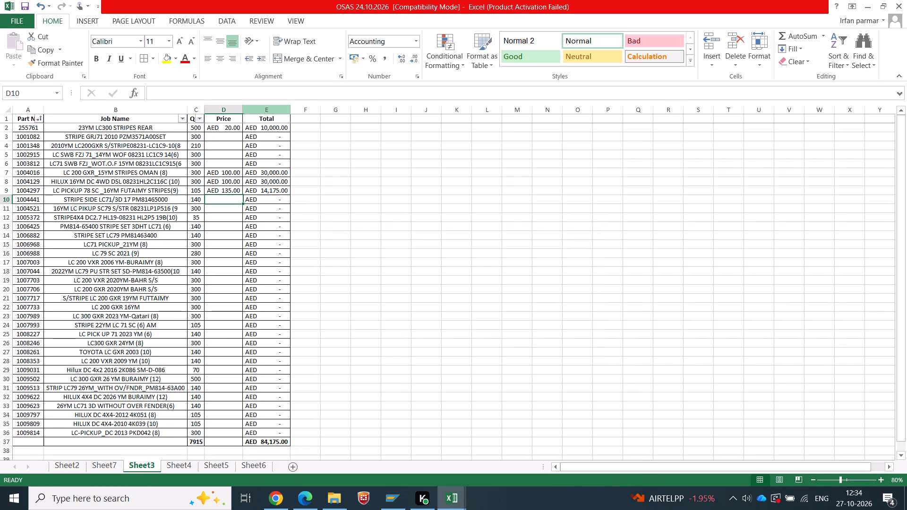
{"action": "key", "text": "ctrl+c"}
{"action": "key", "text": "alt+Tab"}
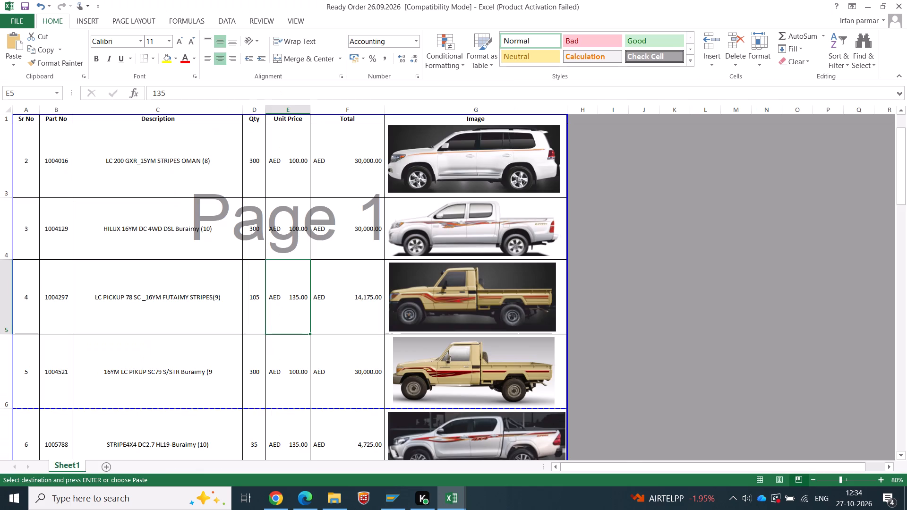
Search the Ready Order 26.09.2026 workbook for part number 1004441 from A10, then return to Sheet3.
{"action": "key", "text": "ctrl+f"}
{"action": "key", "text": "ctrl+v"}
{"action": "key", "text": "Return"}
{"action": "key", "text": "Return"}
{"action": "key", "text": "Escape"}
{"action": "key", "text": "Escape"}
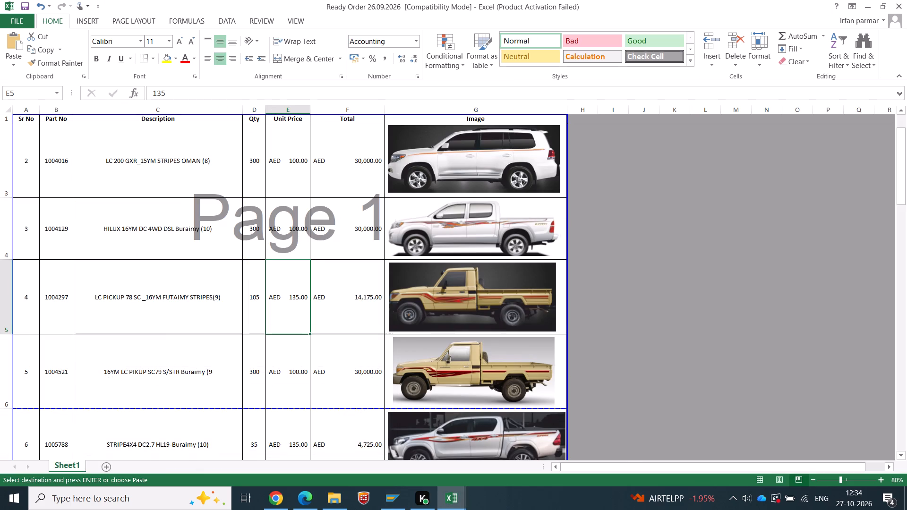
{"action": "key", "text": "alt+Tab"}
Look up part number 1004521 from A11 in Ready Order 26.09.2026 and set its price in D11 to 100.
{"action": "key", "text": "Down"}
{"action": "key", "text": "ctrl+c"}
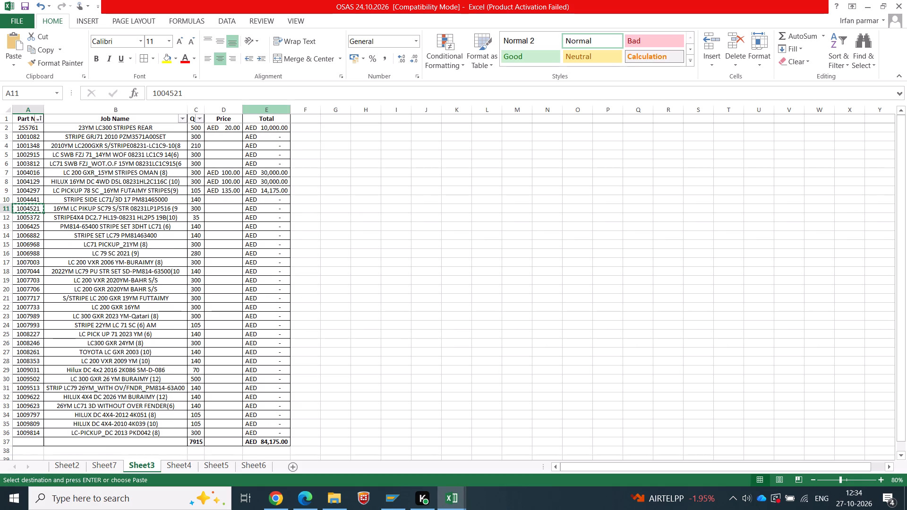
{"action": "key", "text": "alt+Tab"}
{"action": "key", "text": "ctrl+f"}
{"action": "key", "text": "ctrl+v"}
{"action": "key", "text": "Return"}
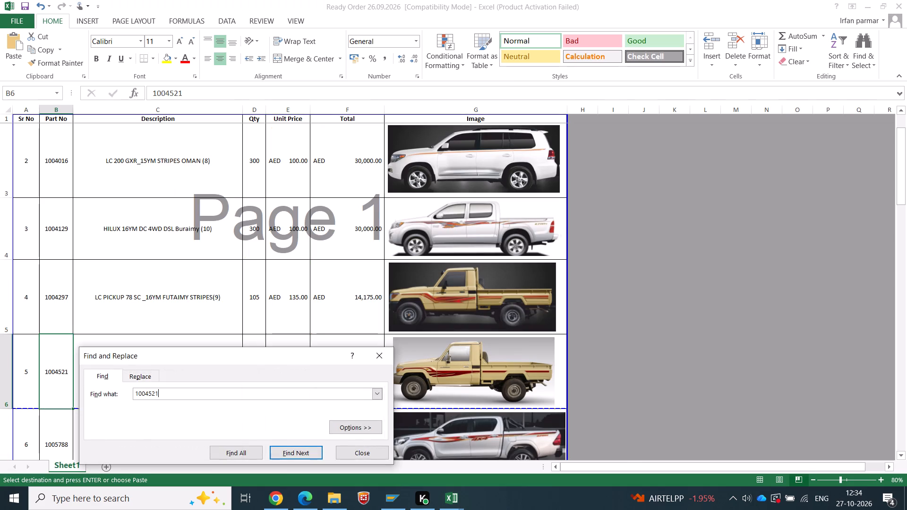
{"action": "key", "text": "Escape"}
{"action": "key", "text": "Right"}
{"action": "key", "text": "alt+Tab"}
{"action": "key", "text": "Right"}
{"action": "key", "text": "Right"}
{"action": "key", "text": "Right"}
{"action": "key", "text": "Right"}
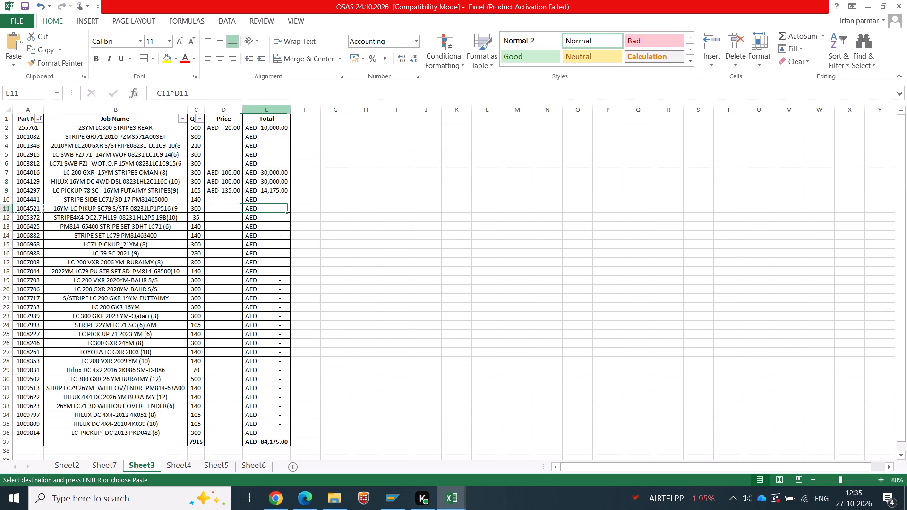
{"action": "key", "text": "Left"}
{"action": "type", "text": "100"}
{"action": "key", "text": "Tab"}
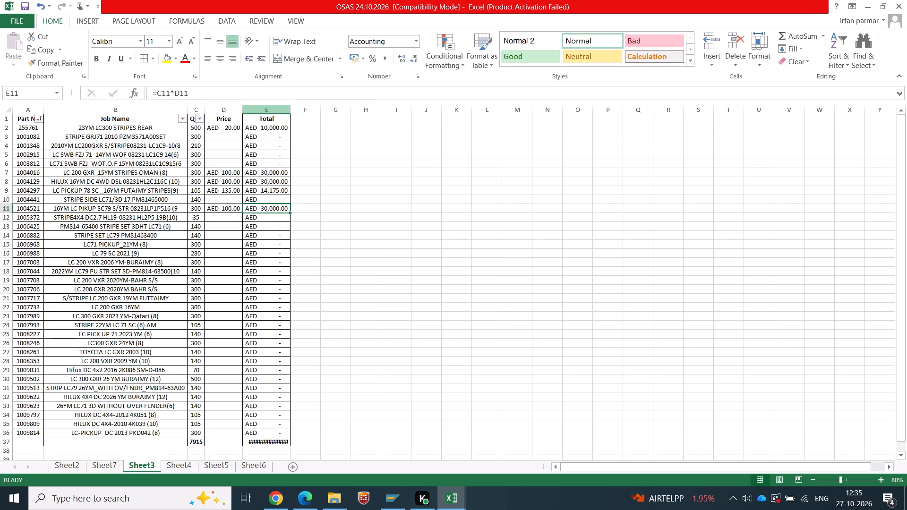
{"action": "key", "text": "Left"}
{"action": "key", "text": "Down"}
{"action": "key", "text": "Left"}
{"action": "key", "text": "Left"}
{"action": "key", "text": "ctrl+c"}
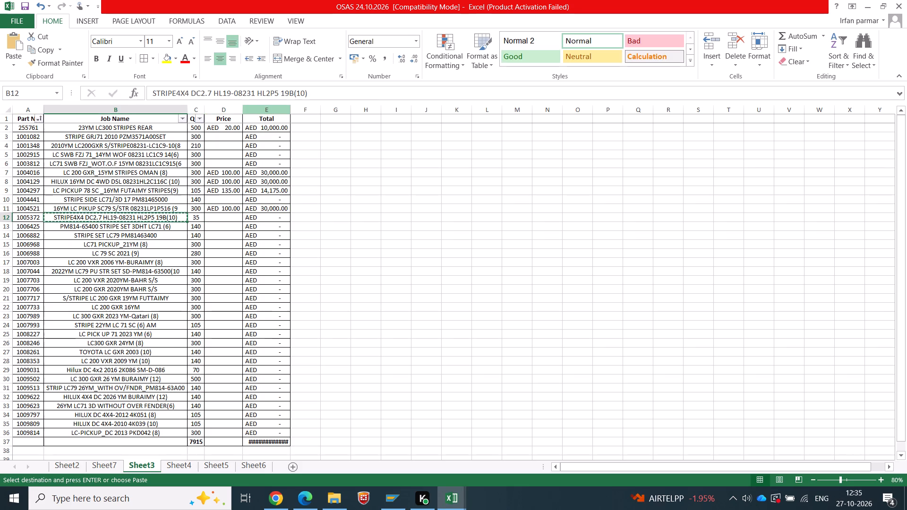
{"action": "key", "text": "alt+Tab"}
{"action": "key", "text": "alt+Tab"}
Search the Ready Order 26.09.2026 workbook for part number 1005372 from A12, then return to Sheet3.
{"action": "key", "text": "Left"}
{"action": "key", "text": "ctrl+c"}
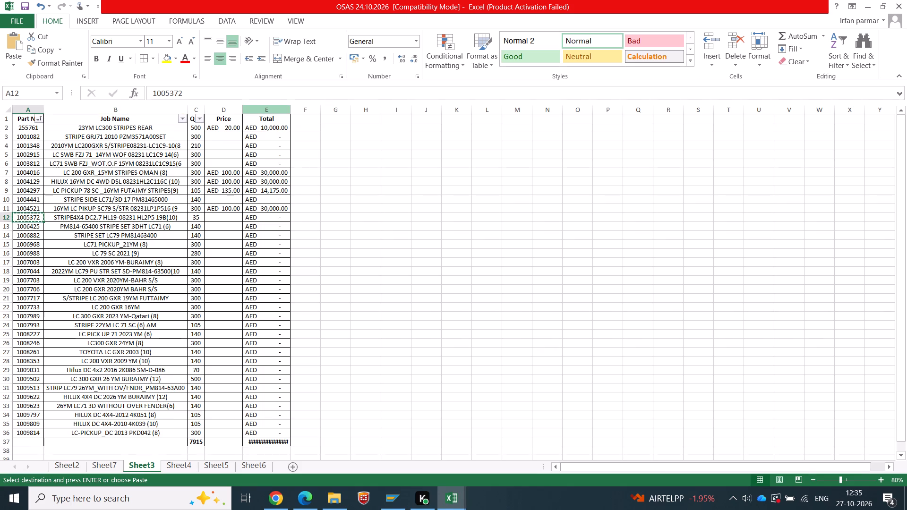
{"action": "key", "text": "alt+Tab"}
{"action": "key", "text": "ctrl+f"}
{"action": "key", "text": "ctrl+v"}
{"action": "key", "text": "Return"}
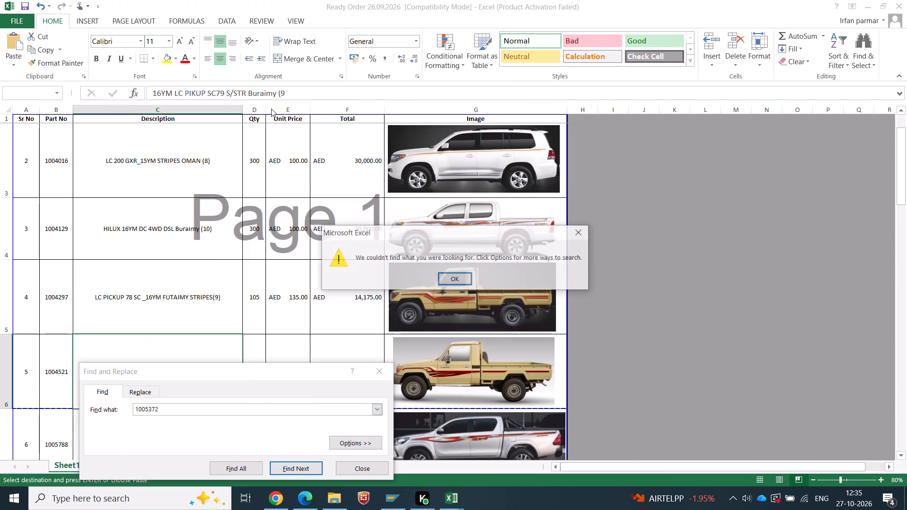
{"action": "key", "text": "Escape"}
{"action": "key", "text": "Escape"}
{"action": "key", "text": "Down"}
{"action": "key", "text": "alt+Tab"}
Look up part number 1006425 from A13 in Ready Order 26.09.2026 and set its price in D13 to 135.
{"action": "key", "text": "Down"}
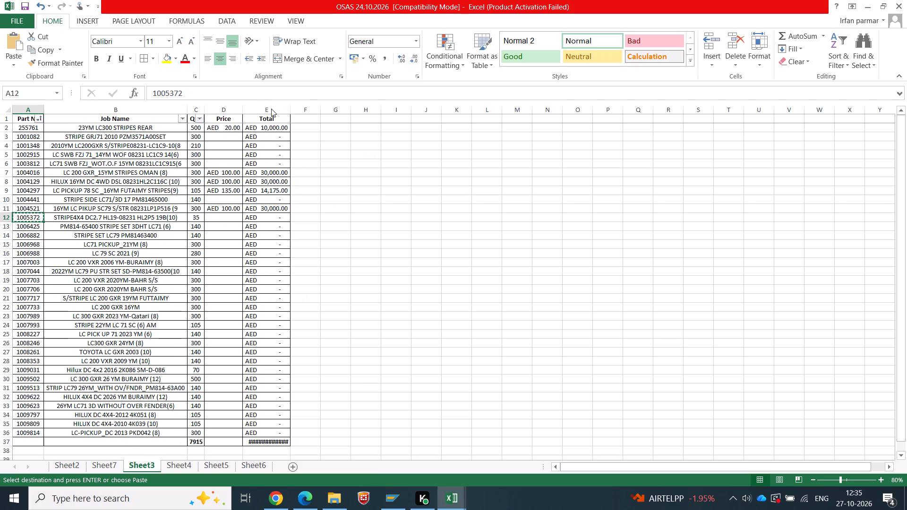
{"action": "key", "text": "ctrl+c"}
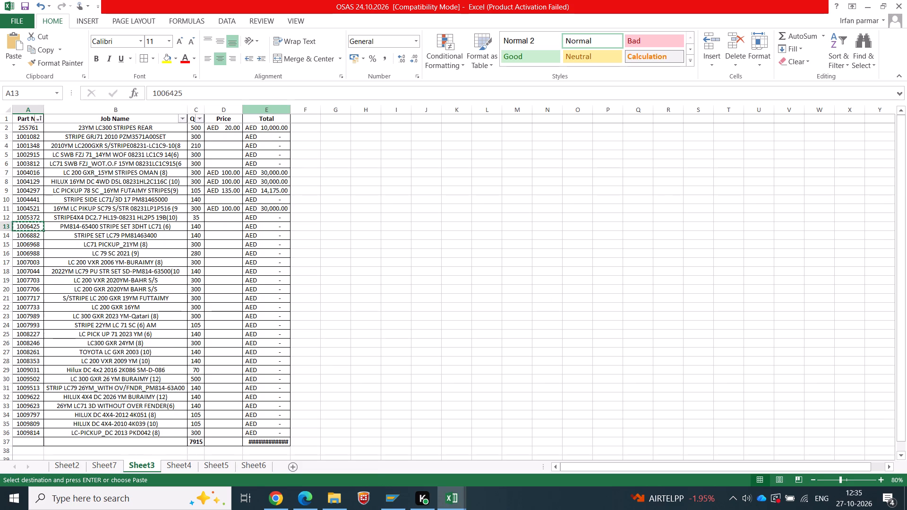
{"action": "key", "text": "alt+Tab"}
{"action": "key", "text": "Down"}
{"action": "key", "text": "ctrl+f"}
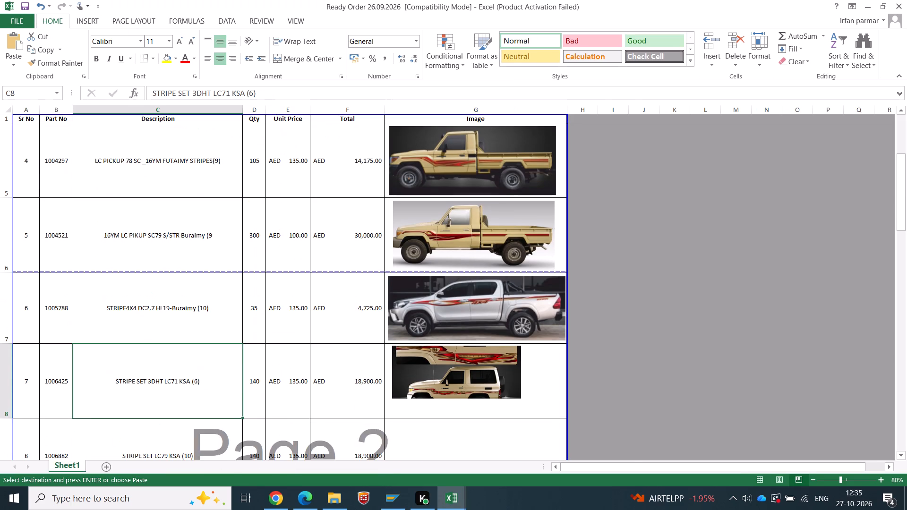
{"action": "key", "text": "ctrl+v"}
{"action": "key", "text": "Return"}
{"action": "key", "text": "Escape"}
{"action": "key", "text": "Right"}
{"action": "key", "text": "Right"}
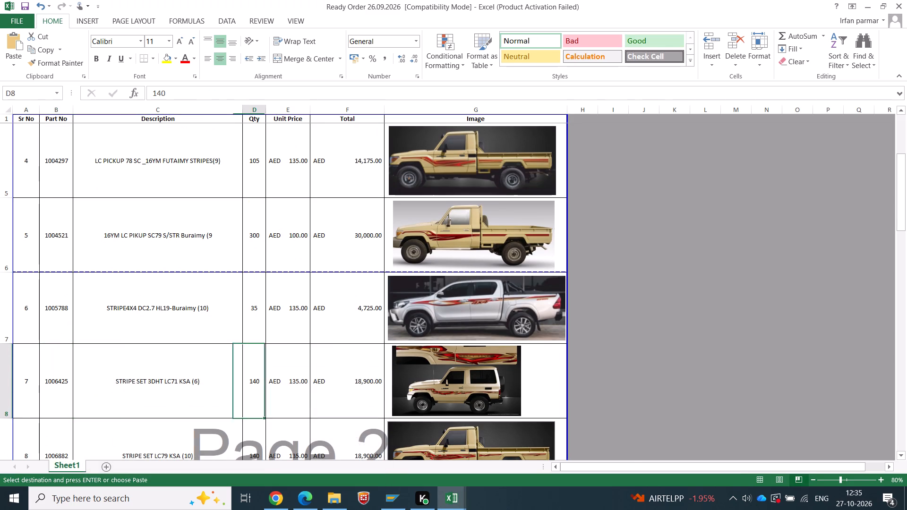
{"action": "key", "text": "alt+Tab"}
{"action": "key", "text": "Right"}
{"action": "key", "text": "Right"}
{"action": "key", "text": "Right"}
{"action": "key", "text": "Right"}
{"action": "key", "text": "Left"}
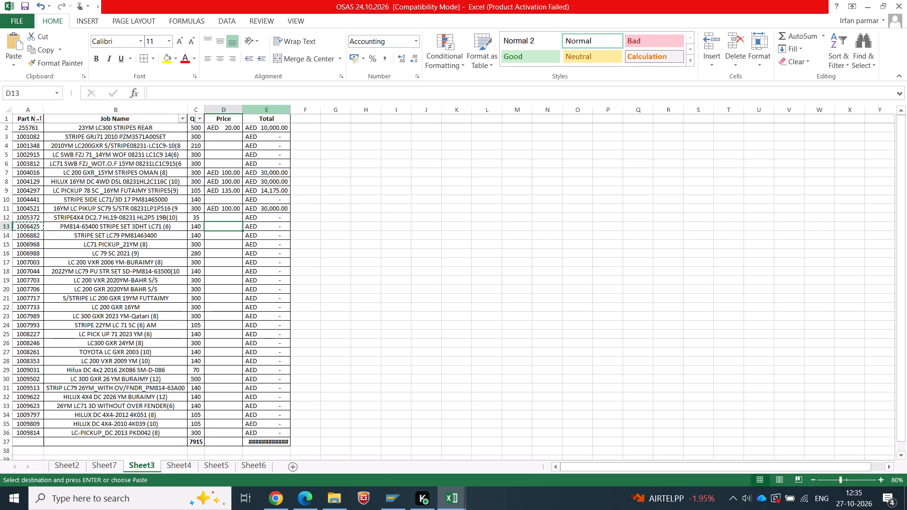
{"action": "type", "text": "135"}
{"action": "key", "text": "Tab"}
Look up part number 1006882 from A14 in Ready Order 26.09.2026 and fill the 135 price from D13 down into D14.
{"action": "key", "text": "Down"}
{"action": "key", "text": "Left"}
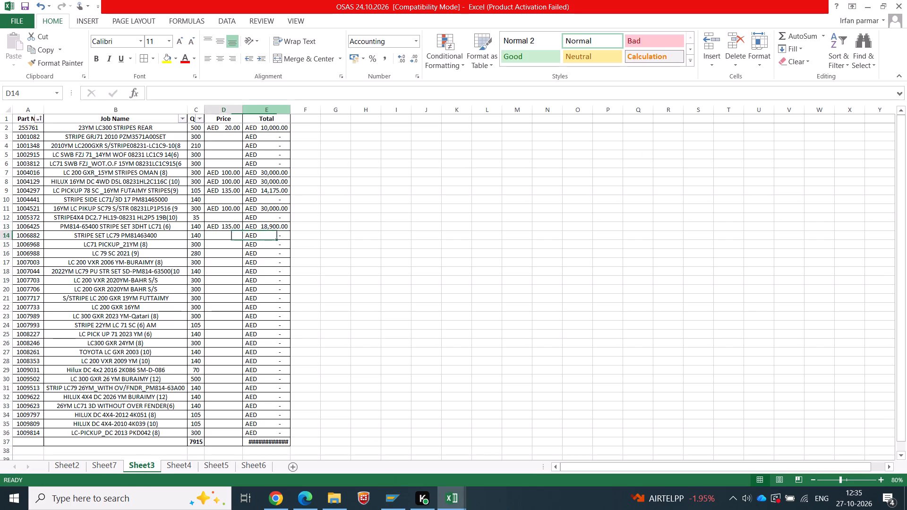
{"action": "key", "text": "Left"}
{"action": "key", "text": "Left"}
{"action": "key", "text": "Left"}
{"action": "key", "text": "ctrl+c"}
{"action": "key", "text": "alt+Tab"}
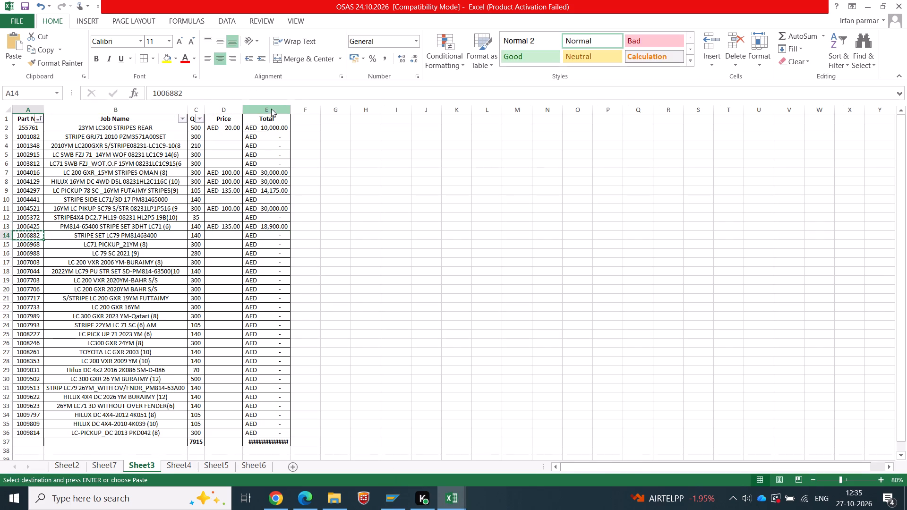
{"action": "key", "text": "ctrl+f"}
{"action": "key", "text": "ctrl+v"}
{"action": "key", "text": "Return"}
{"action": "key", "text": "Escape"}
{"action": "key", "text": "Right"}
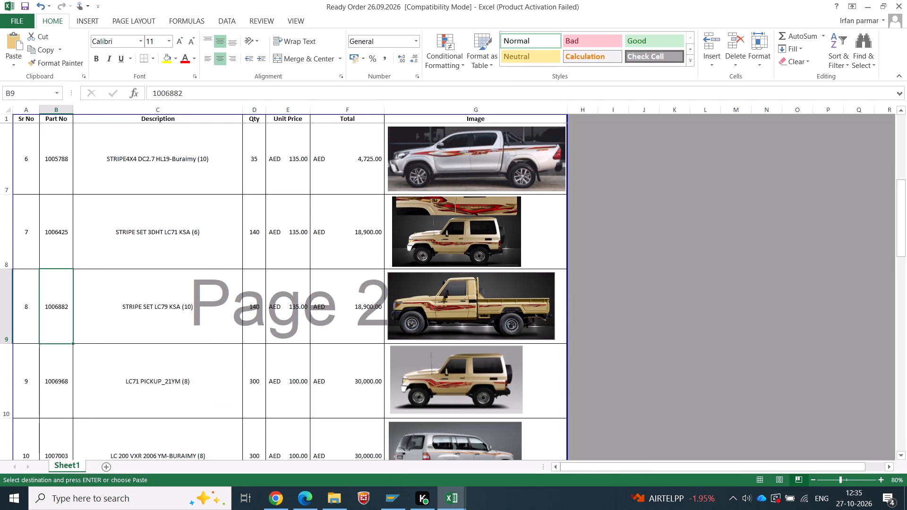
{"action": "key", "text": "Right"}
{"action": "key", "text": "alt+Tab"}
{"action": "key", "text": "Right"}
{"action": "key", "text": "Right"}
{"action": "key", "text": "Right"}
{"action": "key", "text": "ctrl+d"}
Look up part number 1006968 from A15 in Ready Order 26.09.2026 and set its price in D15 to 100.
{"action": "key", "text": "Down"}
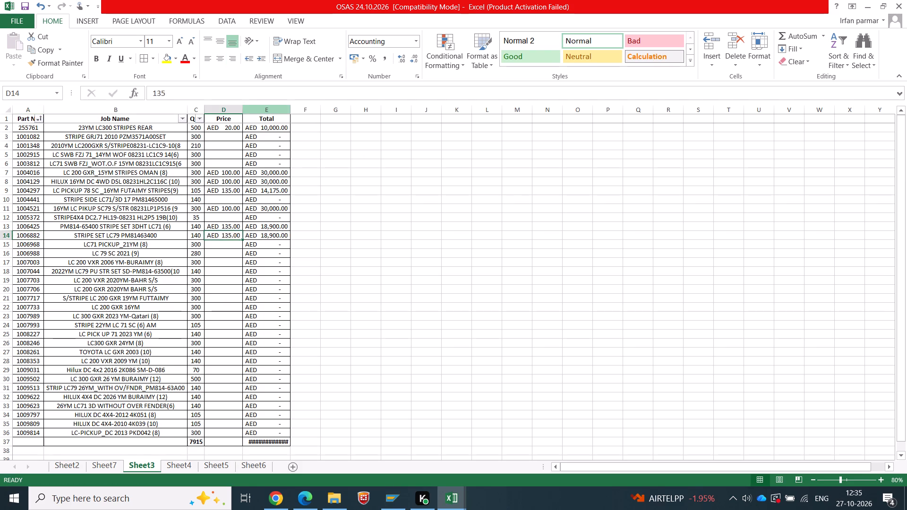
{"action": "key", "text": "Left"}
{"action": "key", "text": "Left"}
{"action": "key", "text": "Left"}
{"action": "key", "text": "Left"}
{"action": "key", "text": "Left"}
{"action": "key", "text": "Left"}
{"action": "key", "text": "Left"}
{"action": "key", "text": "Left"}
{"action": "key", "text": "Left"}
{"action": "key", "text": "Left"}
{"action": "key", "text": "Left"}
{"action": "key", "text": "ctrl+c"}
{"action": "key", "text": "alt+Tab"}
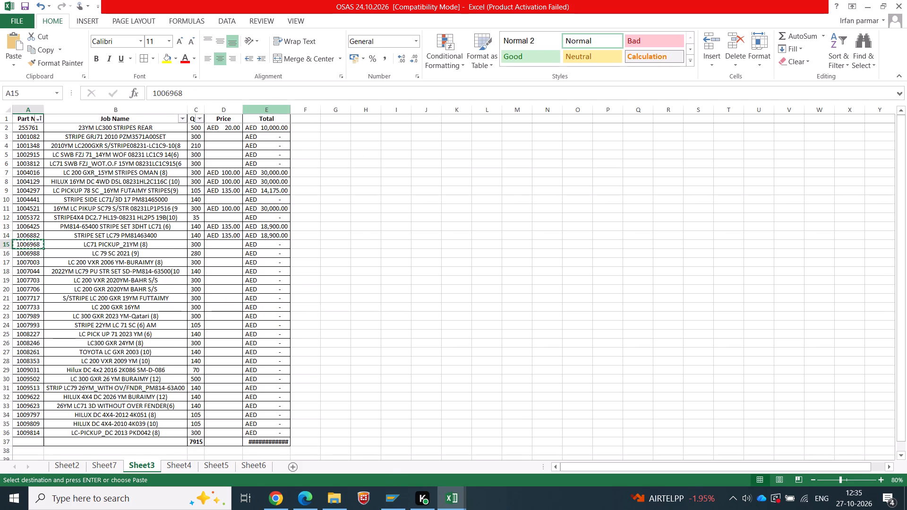
{"action": "key", "text": "ctrl+f"}
{"action": "key", "text": "ctrl+v"}
{"action": "key", "text": "Return"}
{"action": "key", "text": "Escape"}
{"action": "key", "text": "Right"}
{"action": "key", "text": "Right"}
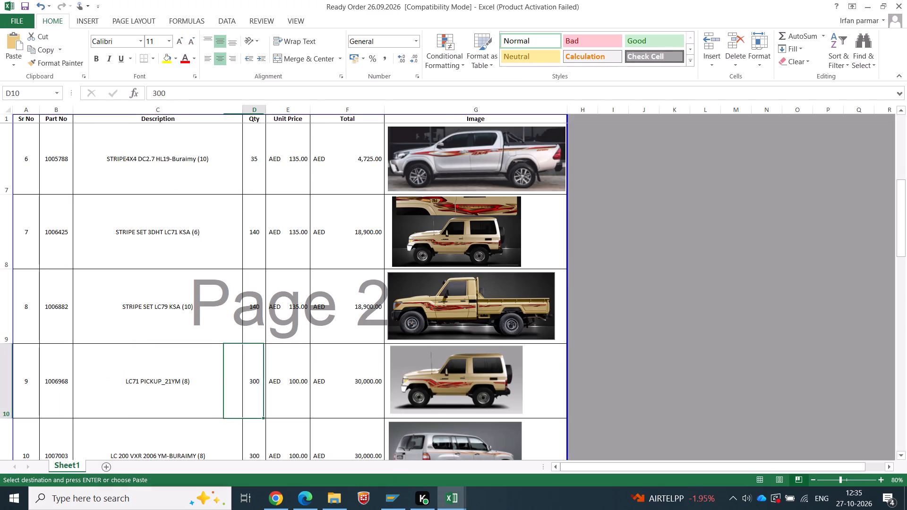
{"action": "key", "text": "Right"}
{"action": "key", "text": "alt+Tab"}
{"action": "key", "text": "Right"}
{"action": "key", "text": "Right"}
{"action": "key", "text": "Right"}
{"action": "key", "text": "Right"}
{"action": "key", "text": "Left"}
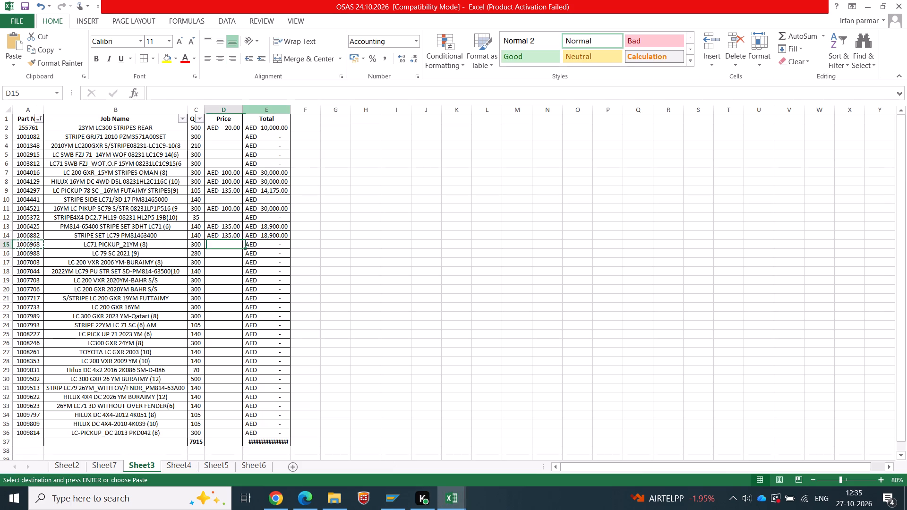
{"action": "type", "text": "100"}
{"action": "key", "text": "Tab"}
Search the Ready Order 26.09.2026 workbook for part number 1006988 from A16, then return to Sheet3.
{"action": "key", "text": "Left"}
{"action": "key", "text": "Left"}
{"action": "key", "text": "Down"}
{"action": "key", "text": "Left"}
{"action": "key", "text": "Left"}
{"action": "key", "text": "Left"}
{"action": "key", "text": "Left"}
{"action": "key", "text": "Left"}
{"action": "key", "text": "Left"}
{"action": "key", "text": "Left"}
{"action": "key", "text": "Left"}
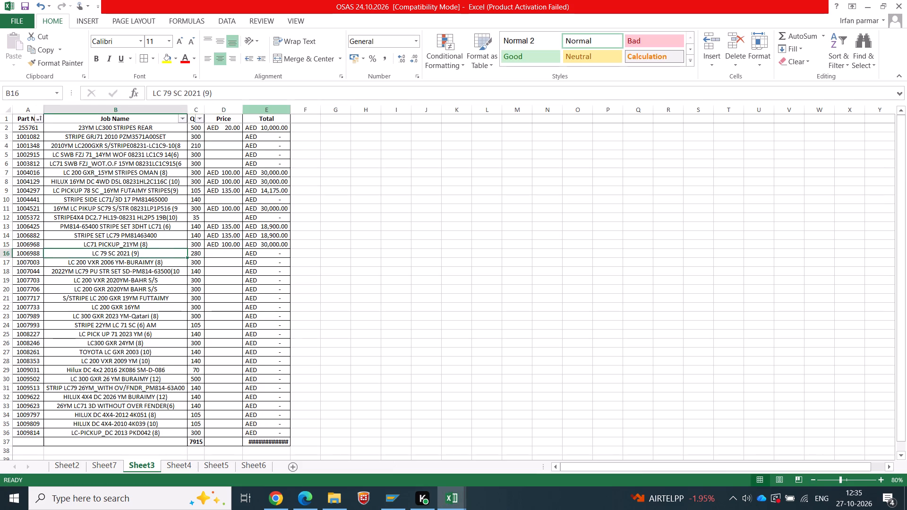
{"action": "key", "text": "ctrl+c"}
{"action": "key", "text": "alt+Tab"}
{"action": "key", "text": "ctrl+f"}
{"action": "key", "text": "ctrl+v"}
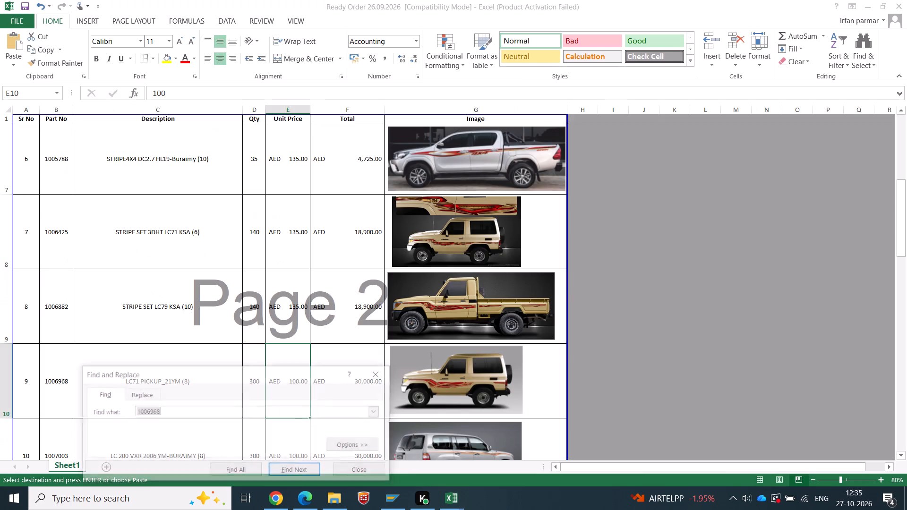
{"action": "key", "text": "Return"}
{"action": "key", "text": "Escape"}
{"action": "key", "text": "Escape"}
{"action": "key", "text": "alt+Tab"}
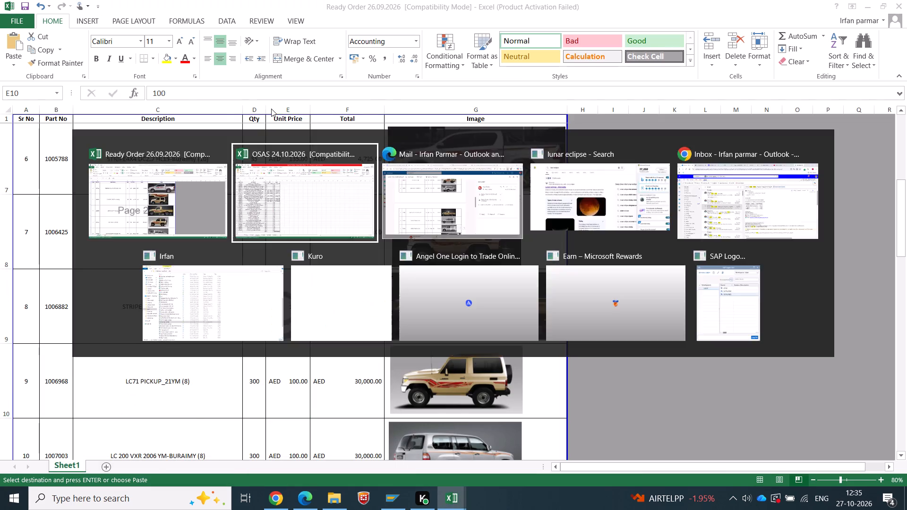
Look up part number 1007003 from A17 in Ready Order 26.09.2026 and set its price in D17 to 100.
{"action": "key", "text": "Down"}
{"action": "key", "text": "ctrl+c"}
{"action": "key", "text": "alt+Tab"}
{"action": "key", "text": "ctrl+f"}
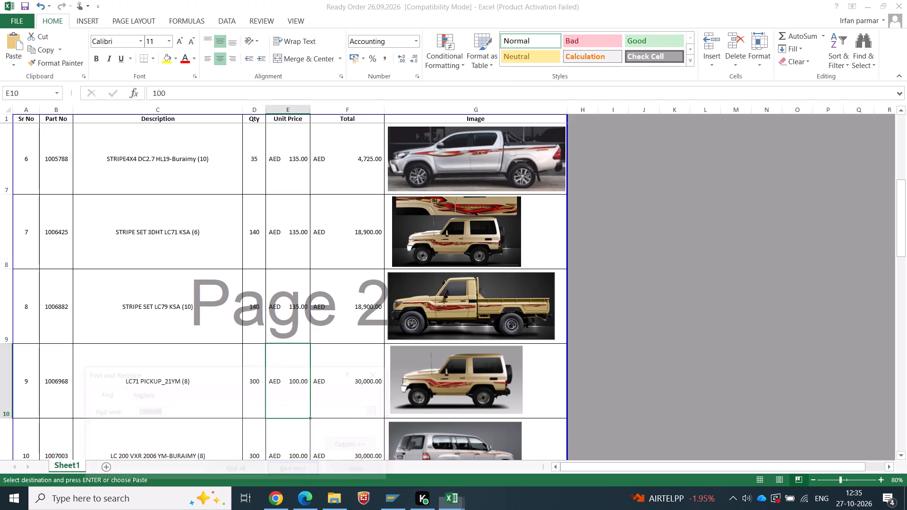
{"action": "key", "text": "ctrl+v"}
{"action": "key", "text": "Return"}
{"action": "key", "text": "Escape"}
{"action": "key", "text": "Right"}
{"action": "key", "text": "Right"}
{"action": "key", "text": "Right"}
{"action": "key", "text": "alt+Tab"}
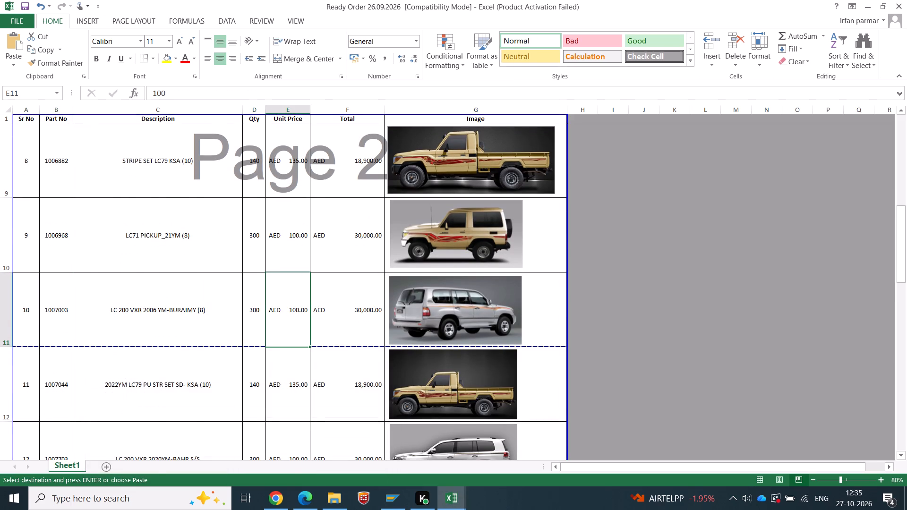
{"action": "key", "text": "Right"}
{"action": "key", "text": "Right"}
{"action": "key", "text": "Right"}
{"action": "key", "text": "Right"}
{"action": "key", "text": "Left"}
{"action": "type", "text": "100"}
{"action": "key", "text": "Tab"}
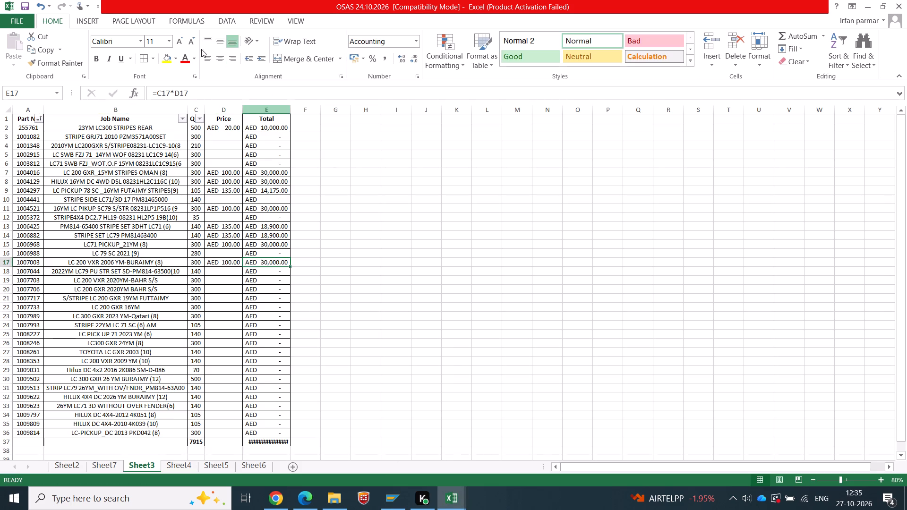
Autofit the width of the Total column E on Sheet3 to its contents.
{"action": "double_click", "coordinate": [291, 109]}
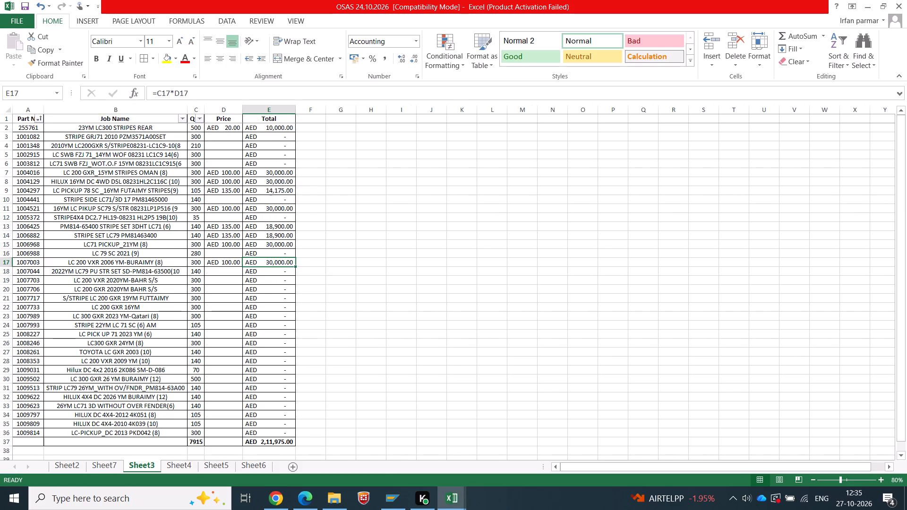
Look up part number 1007044 from A18 in Ready Order 26.09.2026 and set its price in D18 to 135.
{"action": "key", "text": "Down"}
{"action": "key", "text": "Left"}
{"action": "key", "text": "Left"}
{"action": "key", "text": "Left"}
{"action": "key", "text": "Left"}
{"action": "key", "text": "Left"}
{"action": "key", "text": "Left"}
{"action": "key", "text": "Left"}
{"action": "key", "text": "Left"}
{"action": "key", "text": "Left"}
{"action": "key", "text": "Left"}
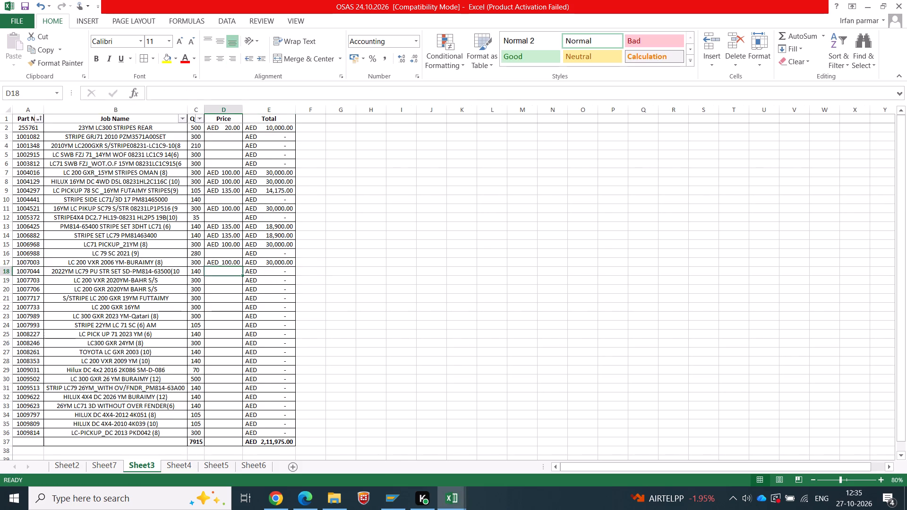
{"action": "key", "text": "ctrl+c"}
{"action": "key", "text": "alt+Tab"}
{"action": "key", "text": "Down"}
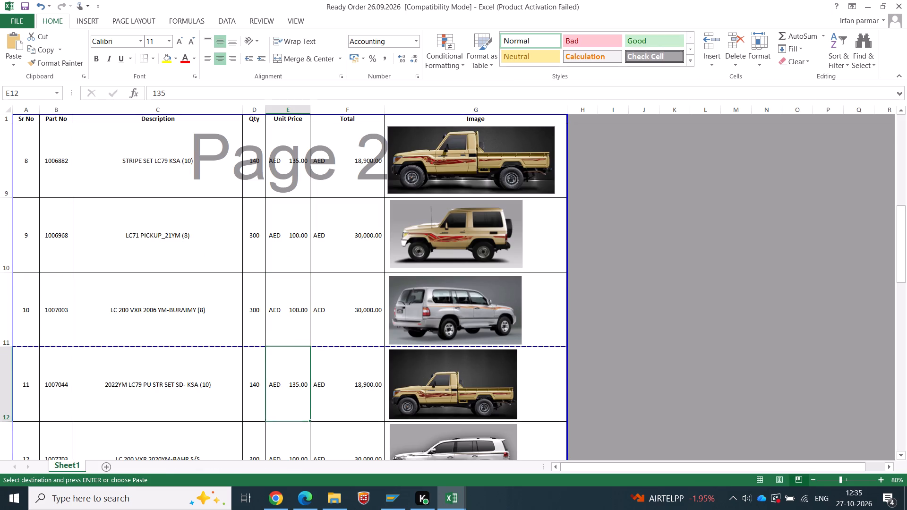
{"action": "key", "text": "ctrl+f"}
{"action": "key", "text": "ctrl+v"}
{"action": "key", "text": "Return"}
{"action": "key", "text": "Escape"}
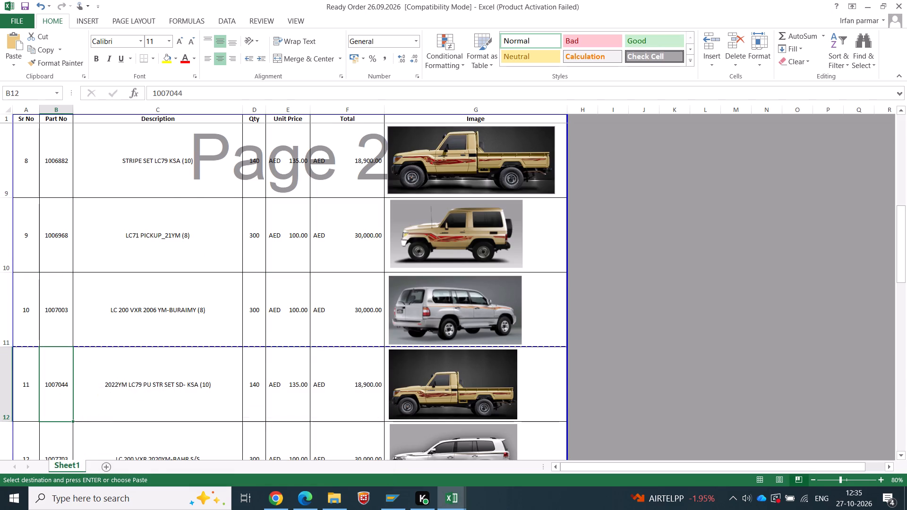
{"action": "key", "text": "alt+Tab"}
{"action": "key", "text": "Right"}
{"action": "key", "text": "Right"}
{"action": "key", "text": "Right"}
{"action": "key", "text": "Right"}
{"action": "key", "text": "Left"}
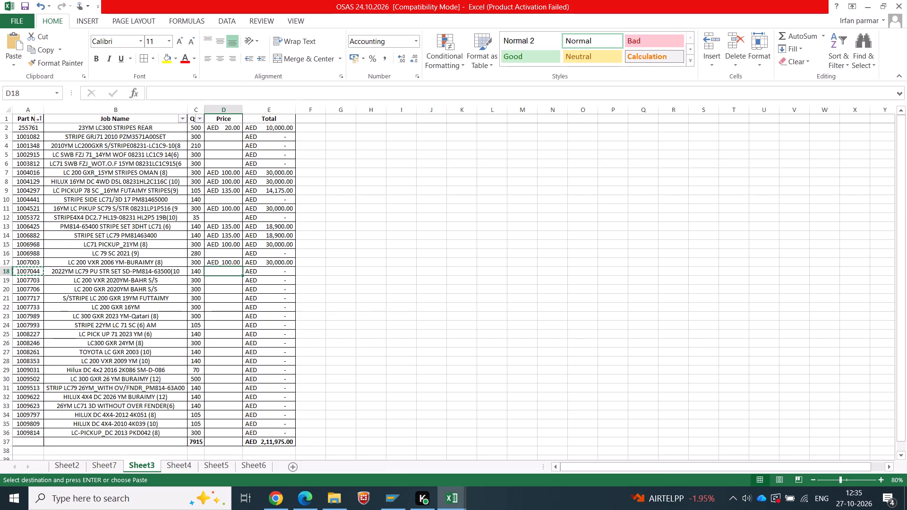
{"action": "type", "text": "135"}
{"action": "key", "text": "Down"}
Look up part number 1007703 from A19 in Ready Order 26.09.2026 and set its price in D19 to 100.
{"action": "key", "text": "Left"}
{"action": "key", "text": "Left"}
{"action": "key", "text": "Left"}
{"action": "key", "text": "Left"}
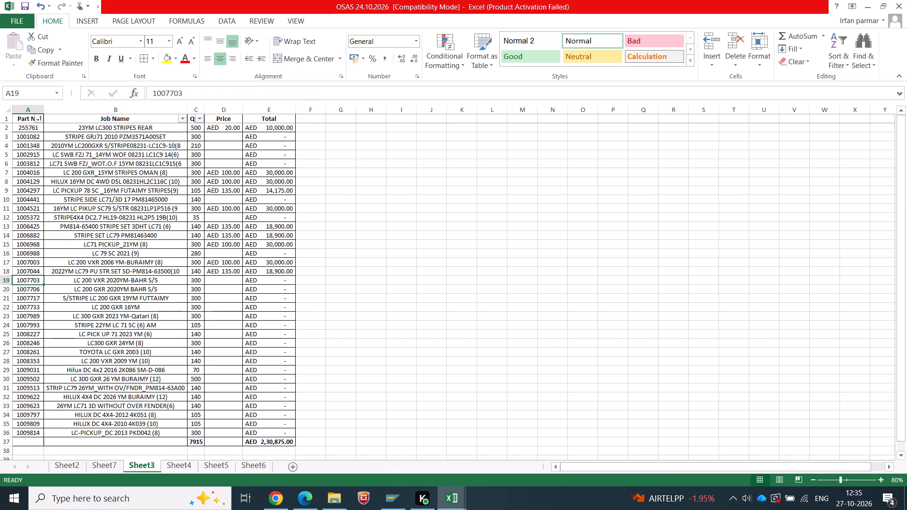
{"action": "key", "text": "ctrl+c"}
{"action": "key", "text": "alt+Tab"}
{"action": "key", "text": "ctrl+f"}
{"action": "key", "text": "ctrl+v"}
{"action": "key", "text": "Return"}
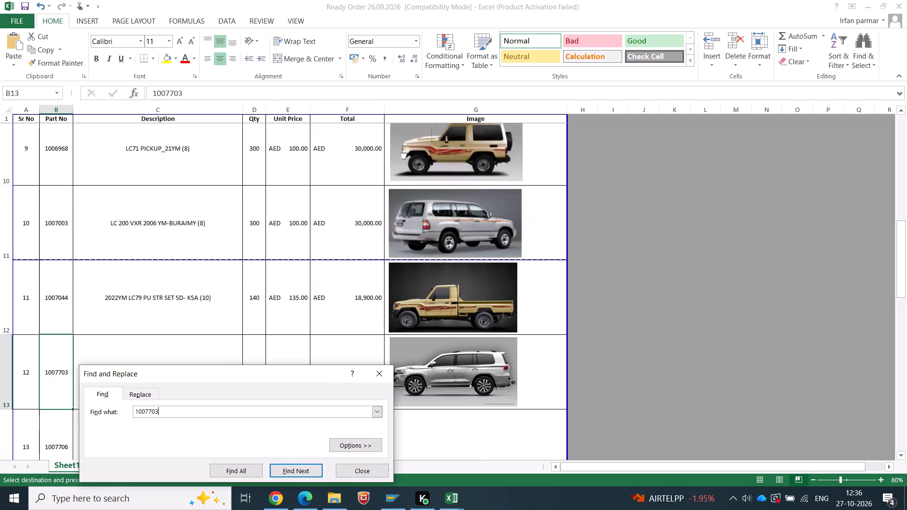
{"action": "key", "text": "Escape"}
{"action": "key", "text": "Right"}
{"action": "key", "text": "Right"}
{"action": "key", "text": "alt+Tab"}
{"action": "key", "text": "Right"}
{"action": "key", "text": "Right"}
{"action": "key", "text": "Right"}
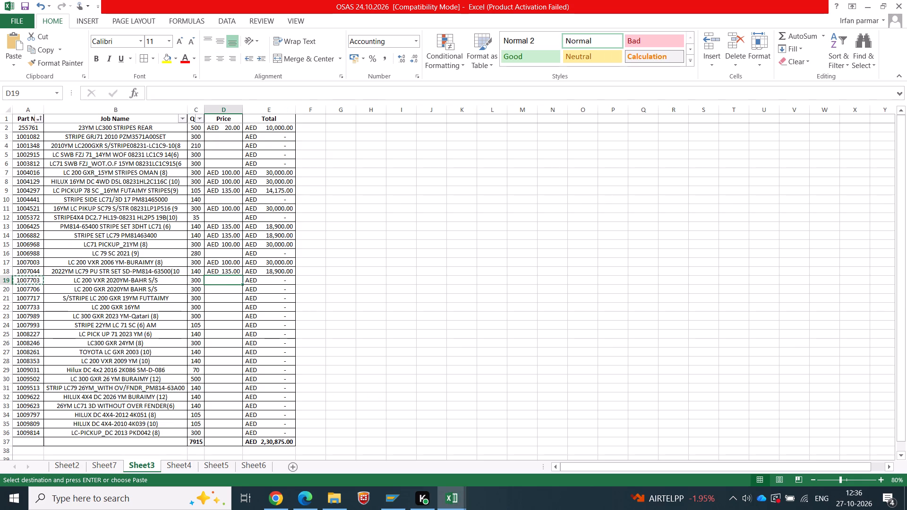
{"action": "type", "text": "100"}
{"action": "key", "text": "Return"}
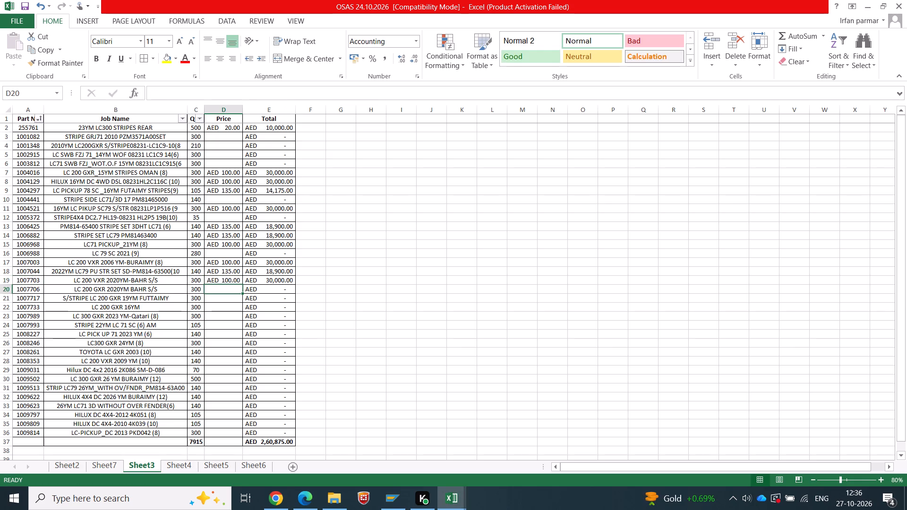
Search the Ready Order 26.09.2026 workbook for part number 1007706 from A20, then return to Sheet3.
{"action": "key", "text": "Left"}
{"action": "key", "text": "Down"}
{"action": "key", "text": "Left"}
{"action": "key", "text": "Up"}
{"action": "key", "text": "Left"}
{"action": "key", "text": "Left"}
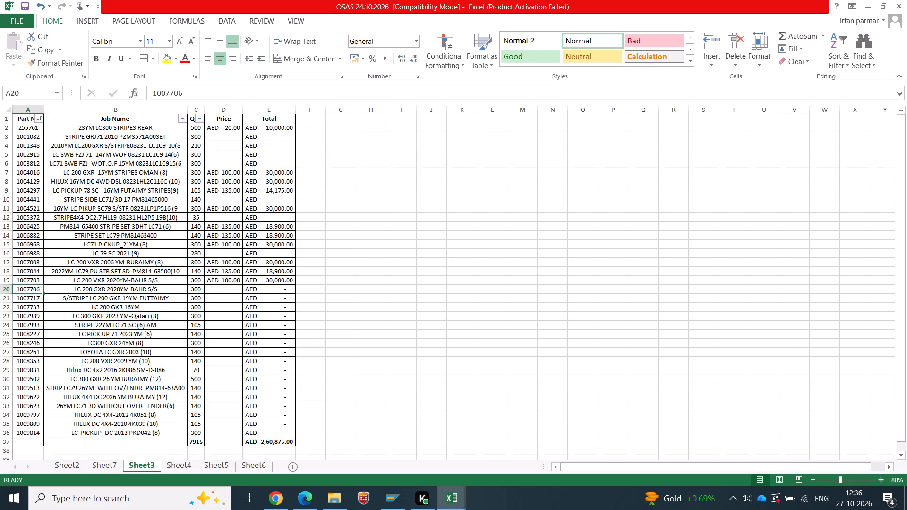
{"action": "key", "text": "ctrl+c"}
{"action": "key", "text": "alt+Tab"}
{"action": "key", "text": "ctrl+f"}
{"action": "key", "text": "ctrl+v"}
{"action": "key", "text": "ctrl+Return"}
{"action": "key", "text": "Return"}
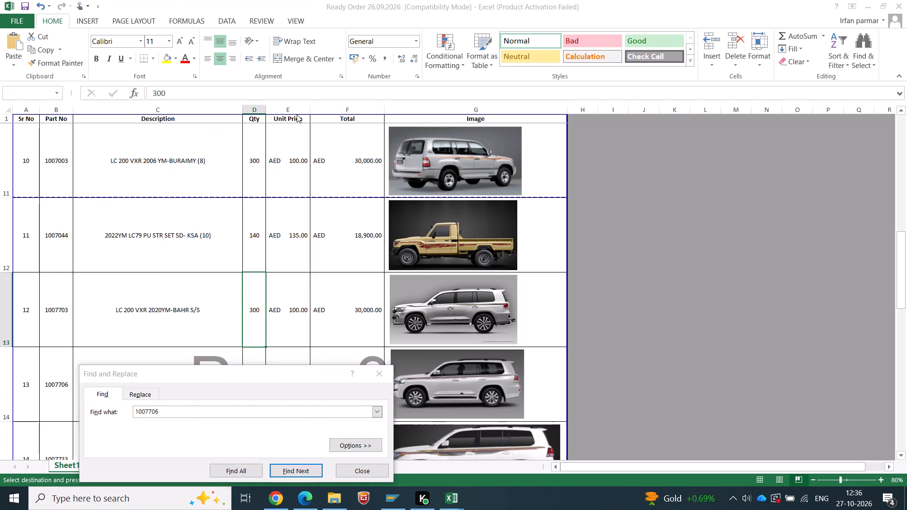
{"action": "key", "text": "Escape"}
{"action": "key", "text": "alt+Tab"}
Search the Ready Order 26.09.2026 workbook for part number 1007717 from A21, then return to Sheet3.
{"action": "key", "text": "Down"}
{"action": "key", "text": "ctrl+c"}
{"action": "key", "text": "alt+Tab"}
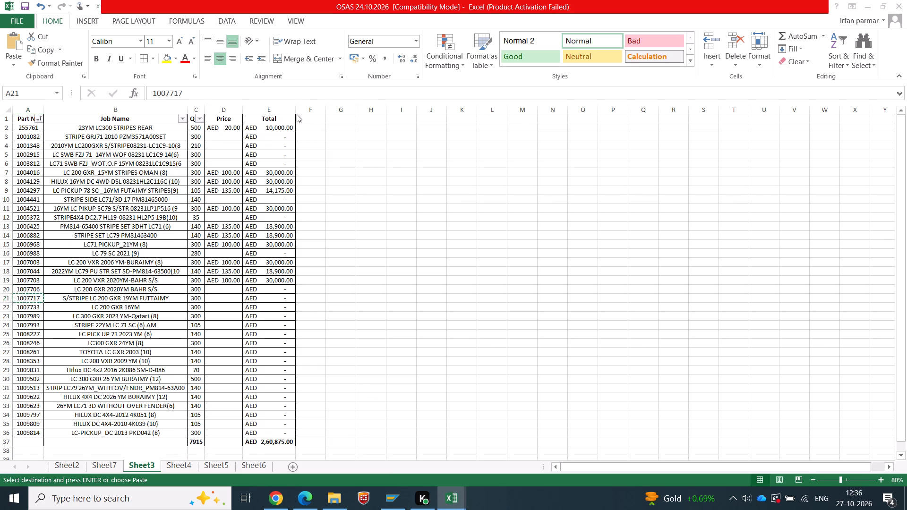
{"action": "key", "text": "ctrl+f"}
{"action": "key", "text": "ctrl+v"}
{"action": "key", "text": "Return"}
{"action": "key", "text": "Escape"}
{"action": "key", "text": "Escape"}
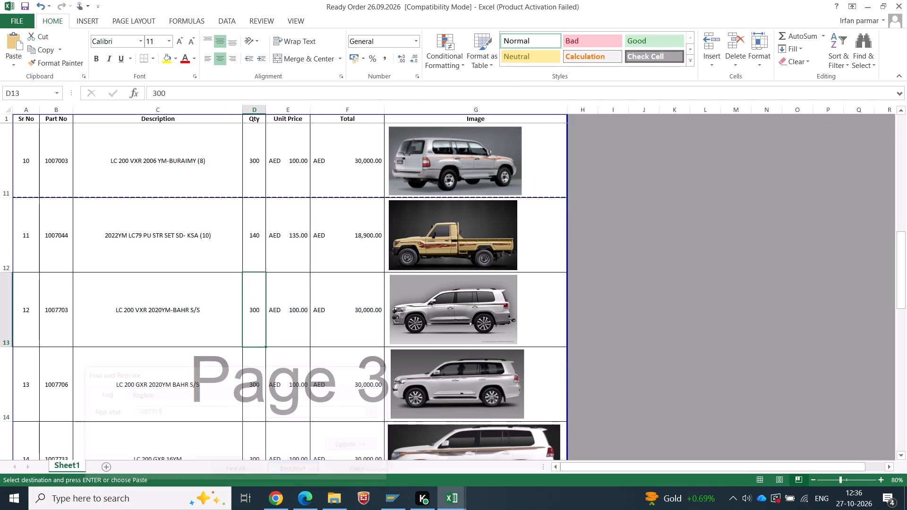
{"action": "key", "text": "alt+Tab"}
Look up part number 1007733 from A22 in Ready Order 26.09.2026 and set its price in D22 to 100.
{"action": "key", "text": "Down"}
{"action": "key", "text": "ctrl+c"}
{"action": "key", "text": "alt+Tab"}
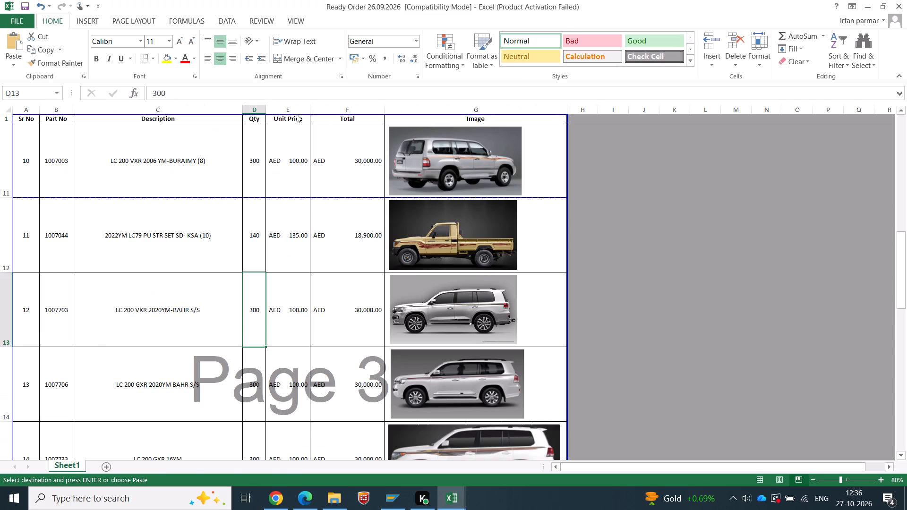
{"action": "key", "text": "ctrl+f"}
{"action": "key", "text": "ctrl+v"}
{"action": "key", "text": "Return"}
{"action": "key", "text": "Escape"}
{"action": "key", "text": "Right"}
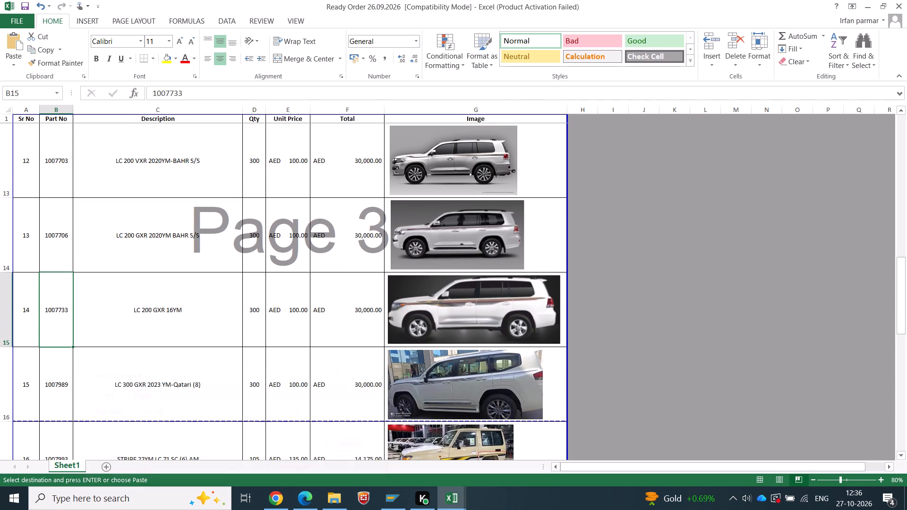
{"action": "key", "text": "Right"}
{"action": "key", "text": "Right"}
{"action": "key", "text": "alt+Tab"}
{"action": "key", "text": "Right"}
{"action": "key", "text": "Right"}
{"action": "key", "text": "Right"}
{"action": "key", "text": "Right"}
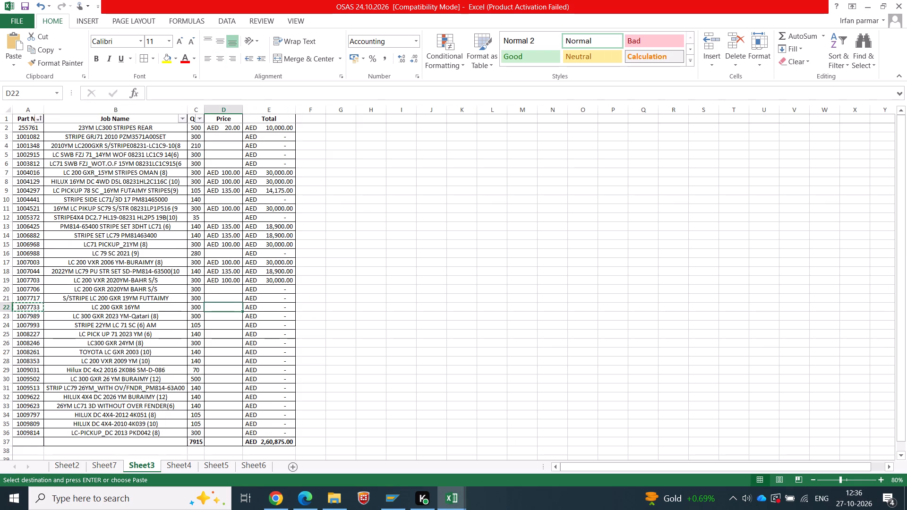
{"action": "type", "text": "100"}
{"action": "key", "text": "Tab"}
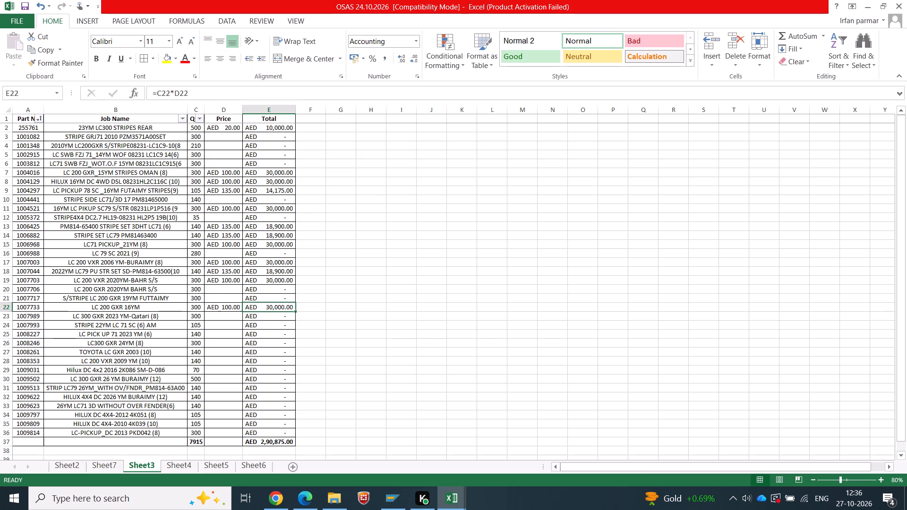
Look up part number 1007989 from A23 in Ready Order 26.09.2026 and fill the 100 price from D22 down into D23.
{"action": "key", "text": "Down"}
{"action": "key", "text": "Left"}
{"action": "key", "text": "Left"}
{"action": "key", "text": "Left"}
{"action": "key", "text": "Left"}
{"action": "key", "text": "Left"}
{"action": "key", "text": "Left"}
{"action": "key", "text": "Left"}
{"action": "key", "text": "Left"}
{"action": "key", "text": "Left"}
{"action": "key", "text": "Left"}
{"action": "key", "text": "Left"}
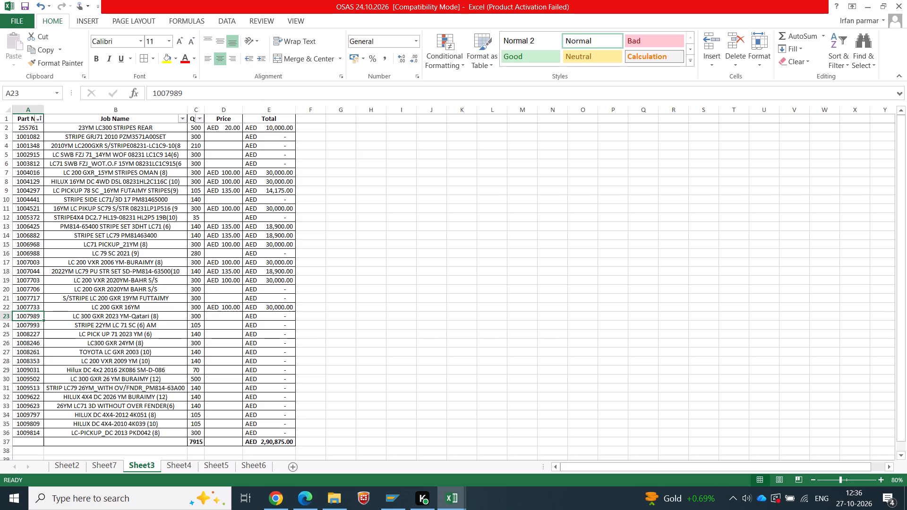
{"action": "key", "text": "ctrl+c"}
{"action": "key", "text": "alt+Tab"}
{"action": "key", "text": "ctrl+f"}
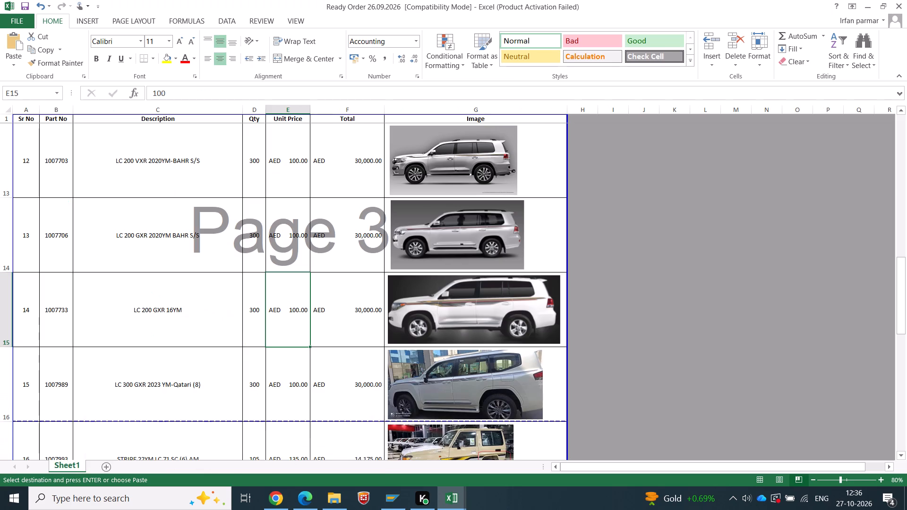
{"action": "key", "text": "ctrl+v"}
{"action": "key", "text": "Return"}
{"action": "key", "text": "Escape"}
{"action": "key", "text": "Right"}
{"action": "key", "text": "alt+Tab"}
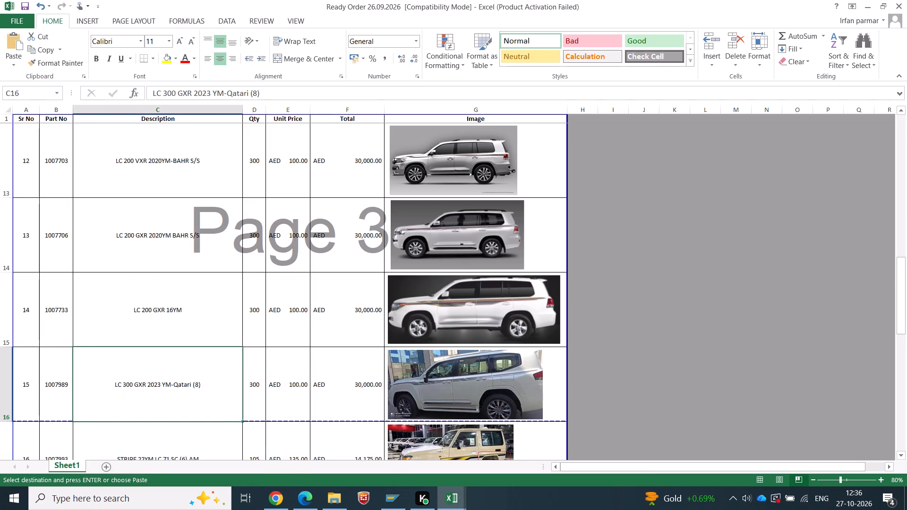
{"action": "key", "text": "Right"}
{"action": "key", "text": "Right"}
{"action": "key", "text": "Right"}
{"action": "key", "text": "Right"}
{"action": "key", "text": "Left"}
{"action": "key", "text": "ctrl+d"}
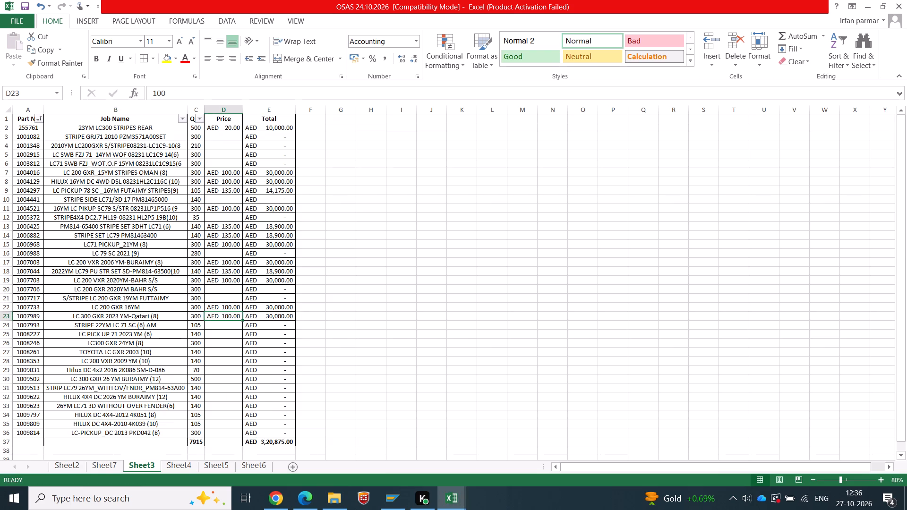
Look up part number 1007993 from A24 in Ready Order 26.09.2026 and set its price in D24 to 135.
{"action": "key", "text": "Down"}
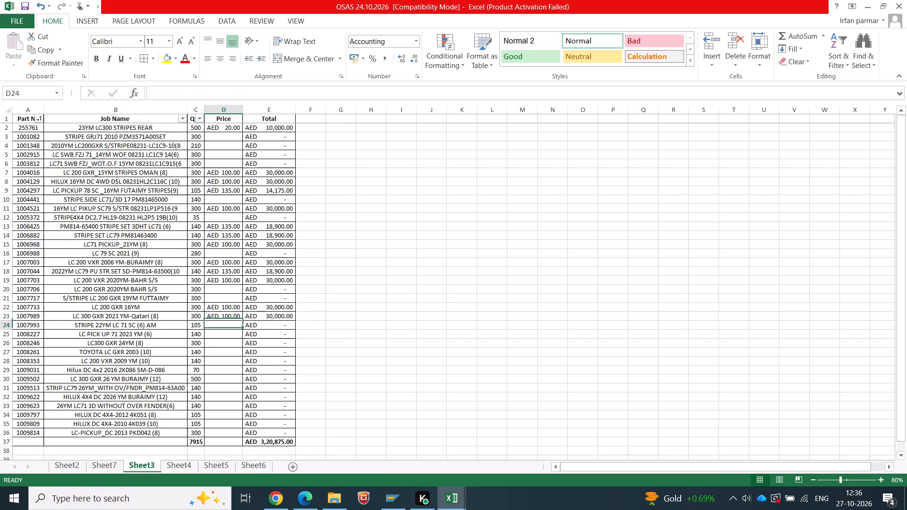
{"action": "key", "text": "Left"}
{"action": "key", "text": "Left"}
{"action": "key", "text": "Left"}
{"action": "key", "text": "Left"}
{"action": "key", "text": "Left"}
{"action": "key", "text": "Left"}
{"action": "key", "text": "Left"}
{"action": "key", "text": "Left"}
{"action": "key", "text": "Left"}
{"action": "key", "text": "Left"}
{"action": "key", "text": "ctrl+c"}
{"action": "key", "text": "alt+Tab"}
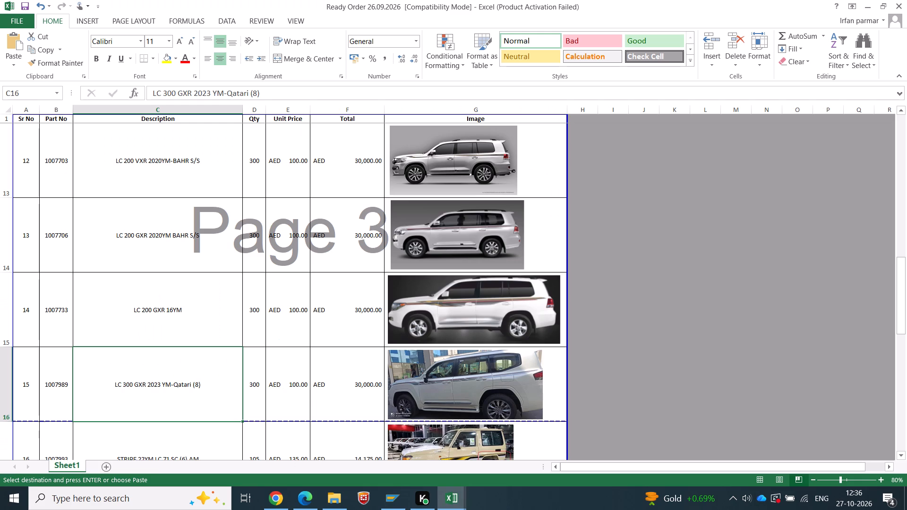
{"action": "key", "text": "ctrl+f"}
{"action": "key", "text": "ctrl+v"}
{"action": "key", "text": "Return"}
{"action": "key", "text": "Escape"}
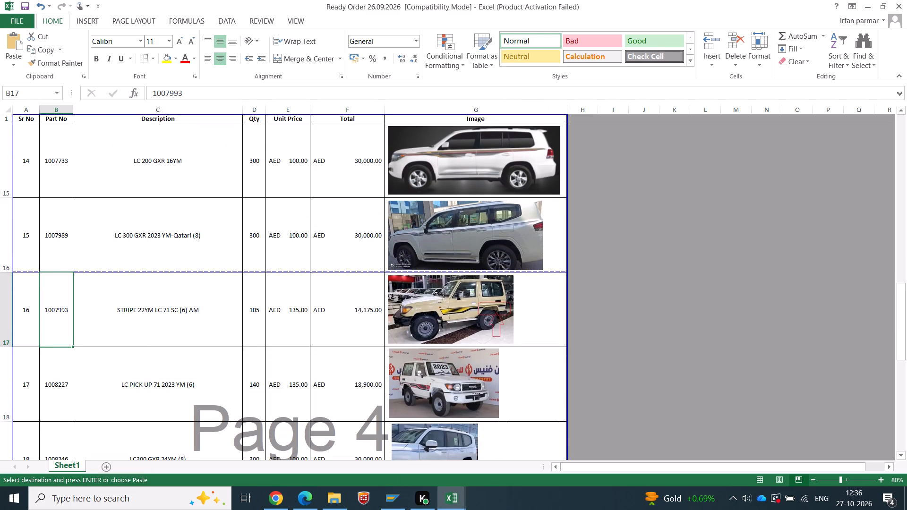
{"action": "key", "text": "Right"}
{"action": "key", "text": "Right"}
{"action": "key", "text": "Right"}
{"action": "key", "text": "Tab"}
{"action": "key", "text": "alt+Tab"}
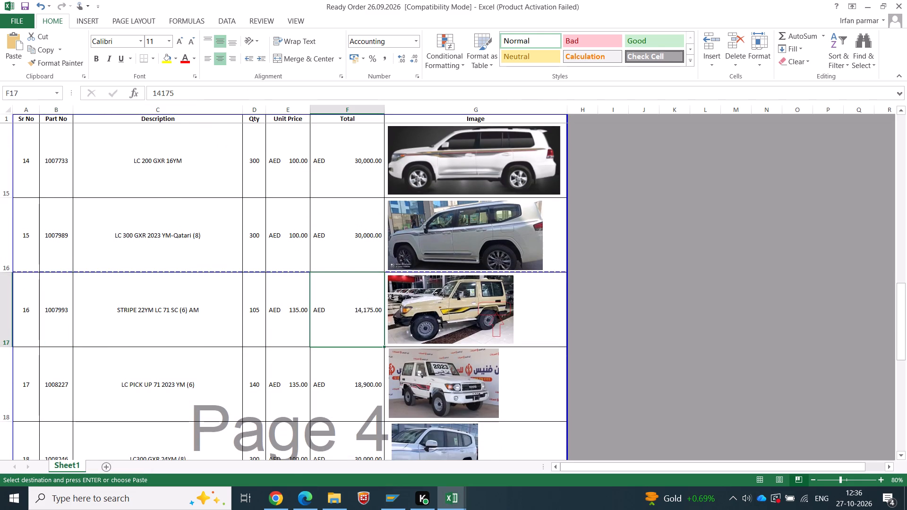
{"action": "key", "text": "Right"}
{"action": "key", "text": "Right"}
{"action": "key", "text": "Right"}
{"action": "type", "text": "135"}
{"action": "key", "text": "Right"}
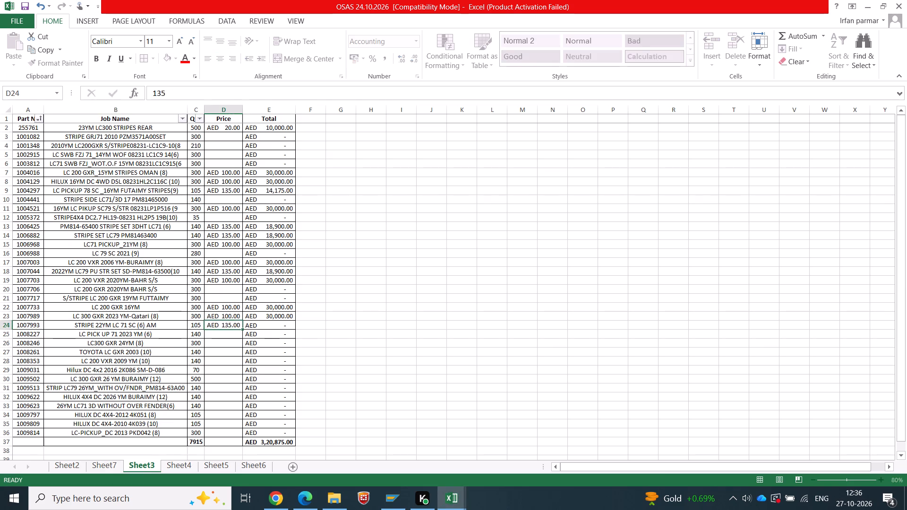
Look up part number 1008227 from A25 in Ready Order 26.09.2026 and fill the 135 price from D24 down into D25.
{"action": "key", "text": "Down"}
{"action": "key", "text": "Left"}
{"action": "key", "text": "Left"}
{"action": "key", "text": "Left"}
{"action": "key", "text": "Left"}
{"action": "key", "text": "Left"}
{"action": "key", "text": "Left"}
{"action": "key", "text": "Left"}
{"action": "key", "text": "Left"}
{"action": "key", "text": "Left"}
{"action": "key", "text": "ctrl+c"}
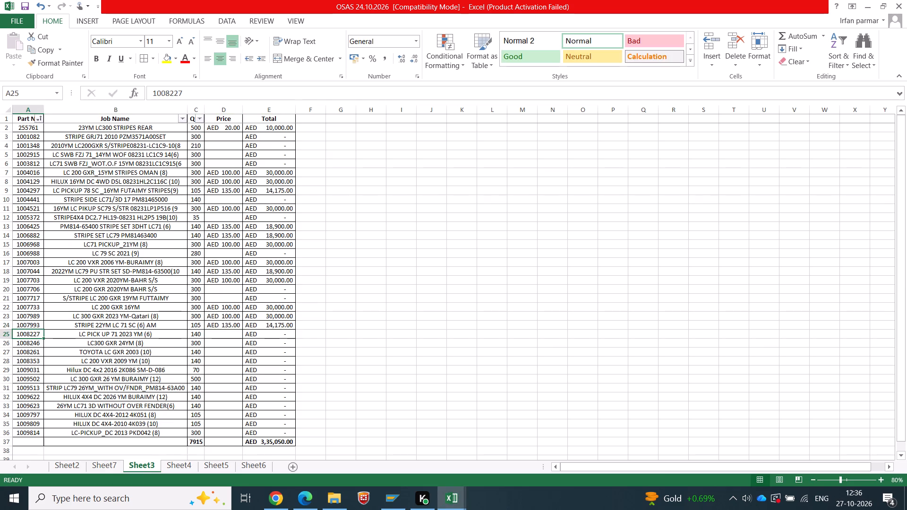
{"action": "key", "text": "alt+Tab"}
{"action": "key", "text": "ctrl+f"}
{"action": "key", "text": "ctrl+v"}
{"action": "key", "text": "Return"}
{"action": "key", "text": "Escape"}
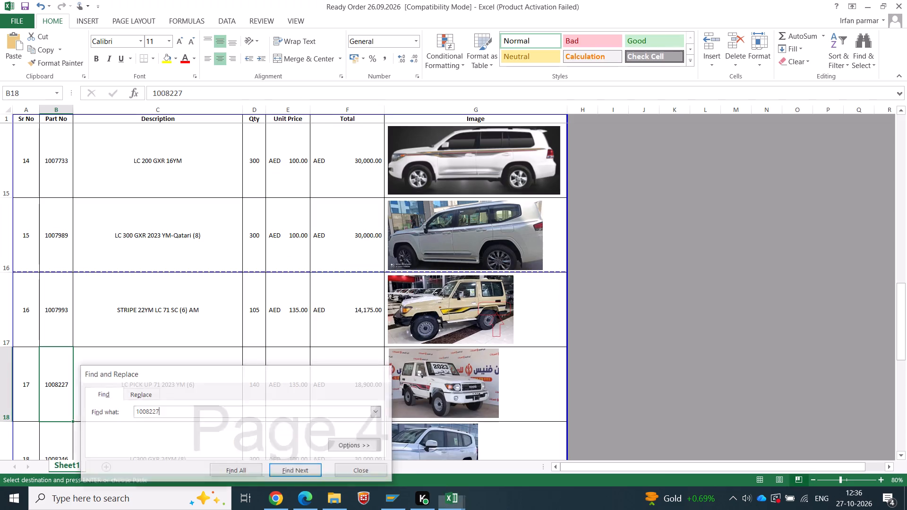
{"action": "key", "text": "alt+Tab"}
{"action": "key", "text": "Right"}
{"action": "key", "text": "Right"}
{"action": "key", "text": "Right"}
{"action": "key", "text": "ctrl+d"}
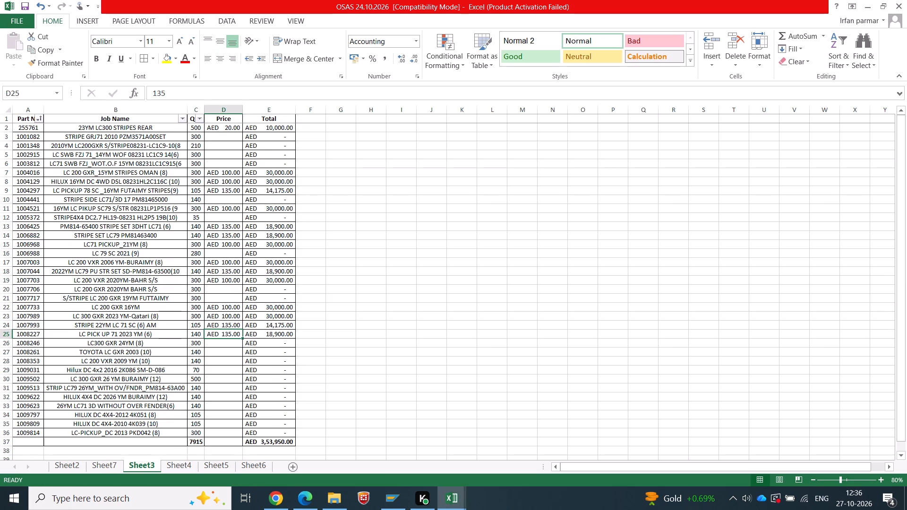
Look up part number 1008246 from A26 in Ready Order 26.09.2026 and set its price in D26 to 100.
{"action": "key", "text": "Down"}
{"action": "key", "text": "Left"}
{"action": "key", "text": "Left"}
{"action": "key", "text": "Left"}
{"action": "key", "text": "Left"}
{"action": "key", "text": "Left"}
{"action": "key", "text": "Left"}
{"action": "key", "text": "Left"}
{"action": "key", "text": "Left"}
{"action": "key", "text": "ctrl+c"}
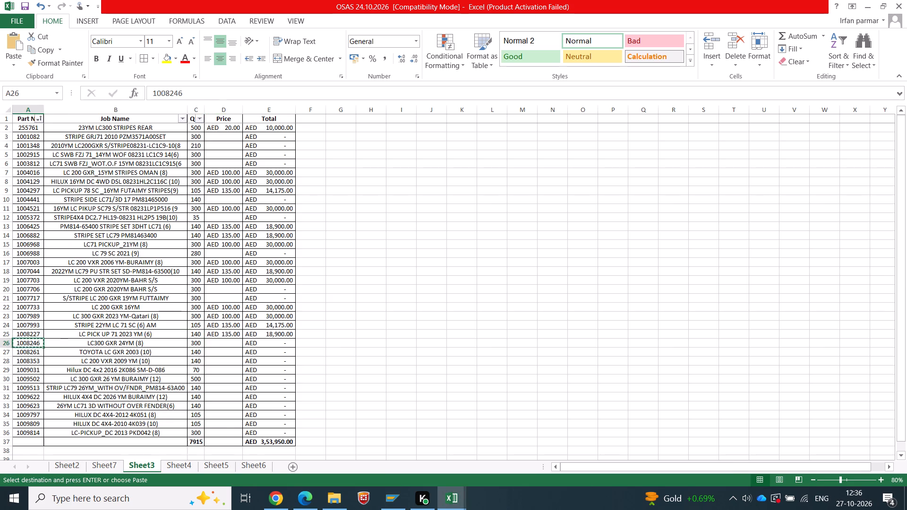
{"action": "key", "text": "alt+Tab"}
{"action": "key", "text": "Down"}
{"action": "key", "text": "ctrl+f"}
{"action": "key", "text": "ctrl+v"}
{"action": "key", "text": "Return"}
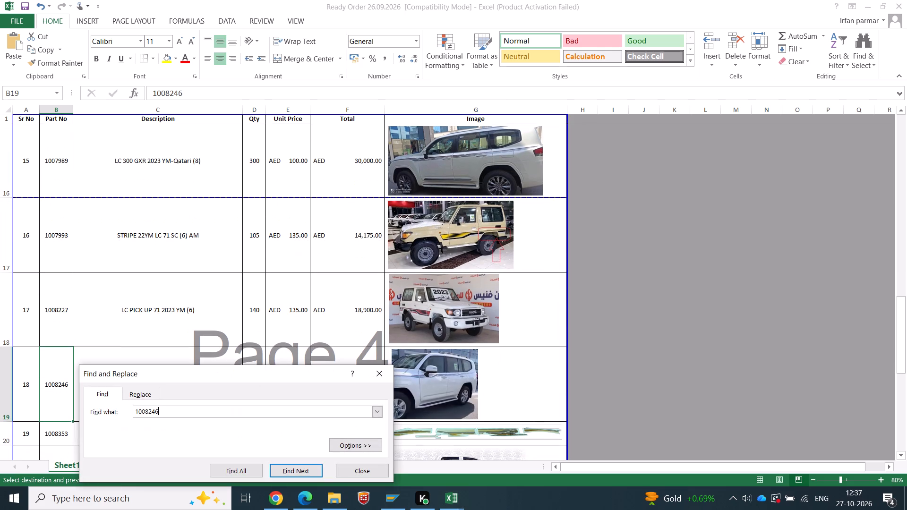
{"action": "key", "text": "Escape"}
{"action": "key", "text": "Right"}
{"action": "key", "text": "Right"}
{"action": "key", "text": "alt+Tab"}
{"action": "key", "text": "Right"}
{"action": "key", "text": "Right"}
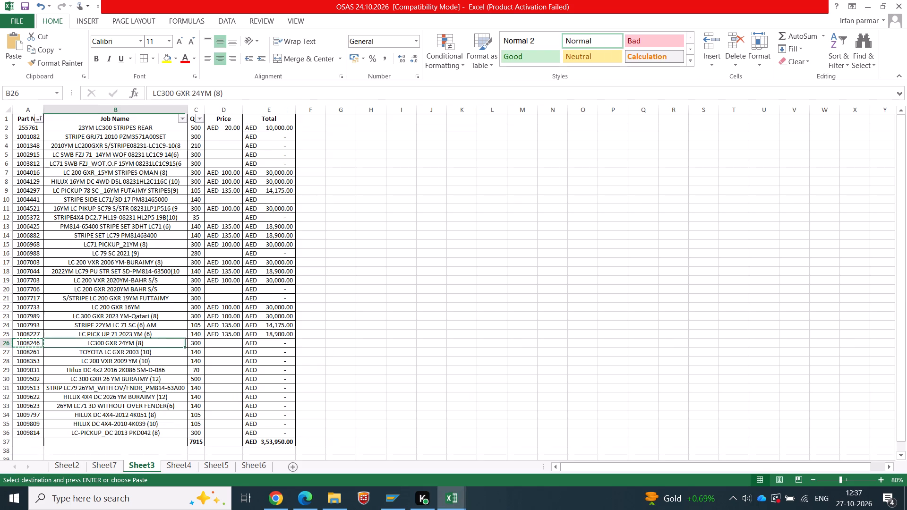
{"action": "key", "text": "Right"}
{"action": "type", "text": "100"}
{"action": "key", "text": "Down"}
Search the Ready Order 26.09.2026 workbook for part number 1008261 from A27, then return to Sheet3.
{"action": "key", "text": "Left"}
{"action": "key", "text": "Left"}
{"action": "key", "text": "Left"}
{"action": "key", "text": "Left"}
{"action": "key", "text": "Left"}
{"action": "key", "text": "Left"}
{"action": "key", "text": "Left"}
{"action": "key", "text": "Left"}
{"action": "key", "text": "Left"}
{"action": "key", "text": "Left"}
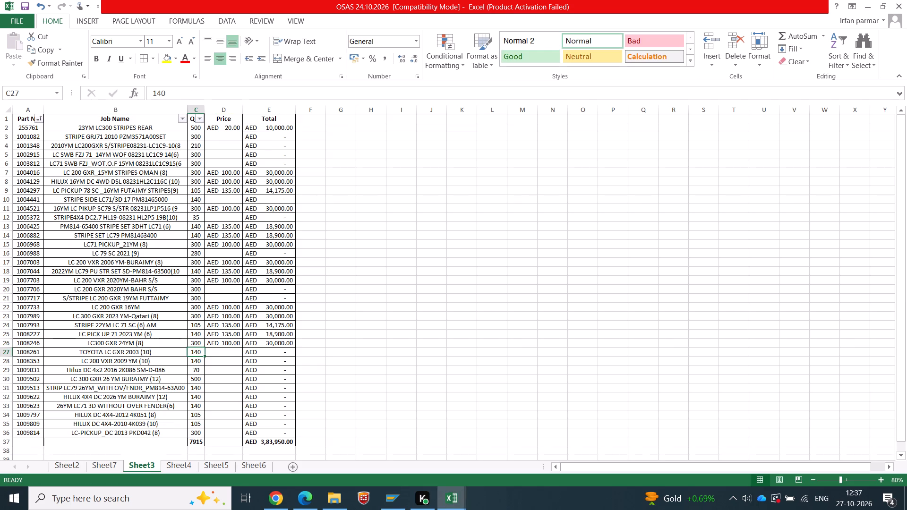
{"action": "key", "text": "ctrl+c"}
{"action": "key", "text": "alt+Tab"}
{"action": "key", "text": "ctrl+f"}
{"action": "key", "text": "ctrl+v"}
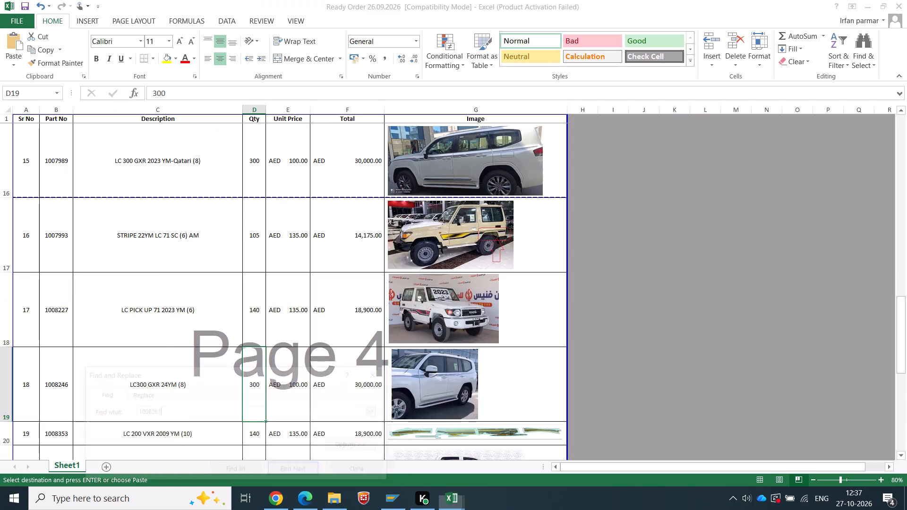
{"action": "key", "text": "Return"}
{"action": "key", "text": "Escape"}
{"action": "key", "text": "Escape"}
{"action": "key", "text": "alt+Tab"}
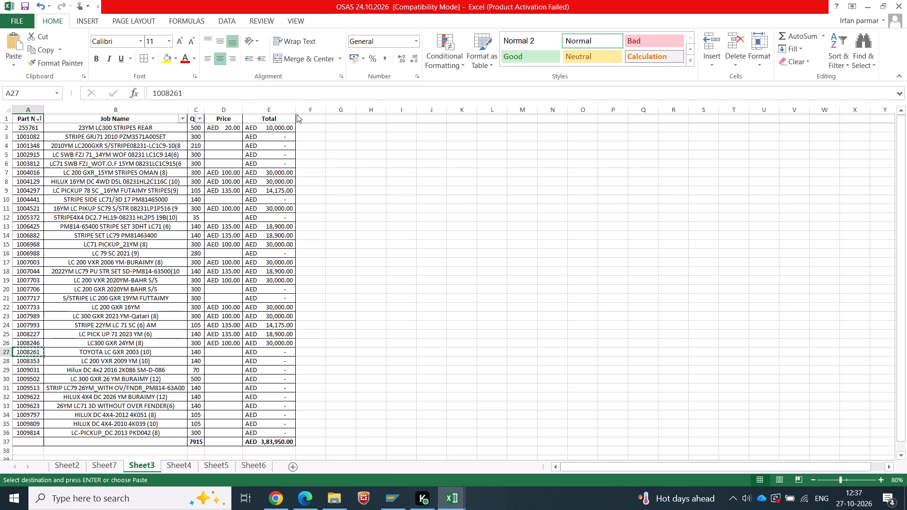
Look up part number 1008353 from A28 in Ready Order 26.09.2026 and set its price in D28 to 135.
{"action": "key", "text": "Down"}
{"action": "key", "text": "ctrl+c"}
{"action": "key", "text": "alt+Tab"}
{"action": "key", "text": "ctrl+f"}
{"action": "key", "text": "ctrl+v"}
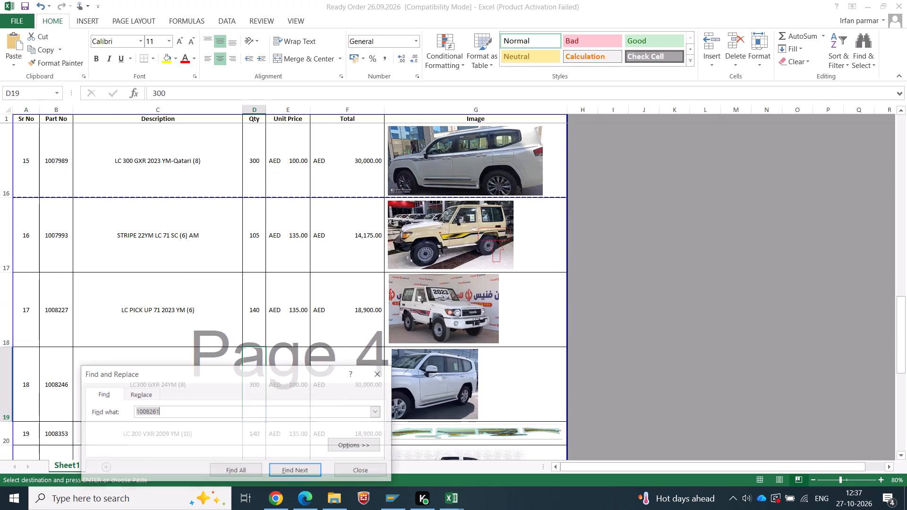
{"action": "key", "text": "Return"}
{"action": "key", "text": "Escape"}
{"action": "key", "text": "Right"}
{"action": "key", "text": "Right"}
{"action": "key", "text": "Right"}
{"action": "key", "text": "alt+Tab"}
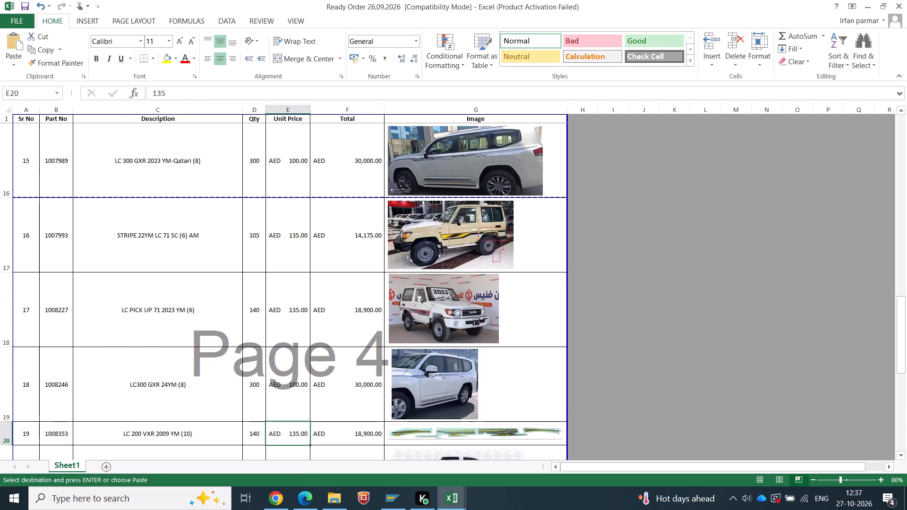
{"action": "key", "text": "Right"}
{"action": "key", "text": "Right"}
{"action": "key", "text": "Right"}
{"action": "type", "text": "135"}
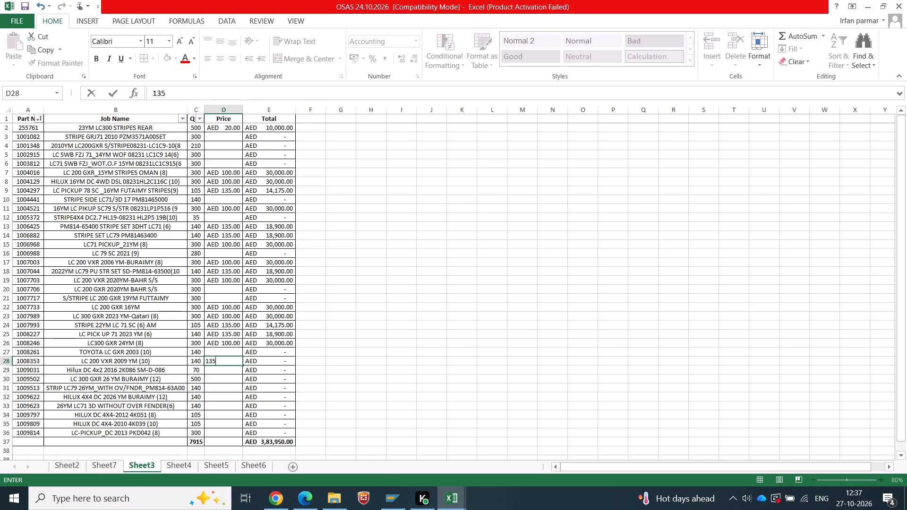
{"action": "key", "text": "Tab"}
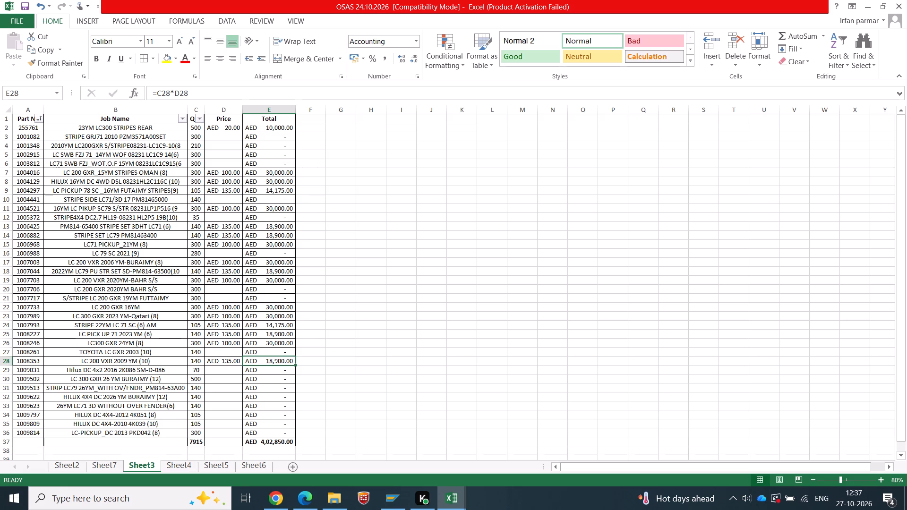
Look up part number 1009031 from A29 in Ready Order 26.09.2026 and fill the 135 price from D28 down into D29.
{"action": "key", "text": "Down"}
{"action": "key", "text": "Left"}
{"action": "key", "text": "Left"}
{"action": "key", "text": "Left"}
{"action": "key", "text": "Left"}
{"action": "key", "text": "Left"}
{"action": "key", "text": "Left"}
{"action": "key", "text": "Left"}
{"action": "key", "text": "Left"}
{"action": "key", "text": "Left"}
{"action": "key", "text": "Left"}
{"action": "key", "text": "Left"}
{"action": "key", "text": "Left"}
{"action": "key", "text": "Left"}
{"action": "key", "text": "Left"}
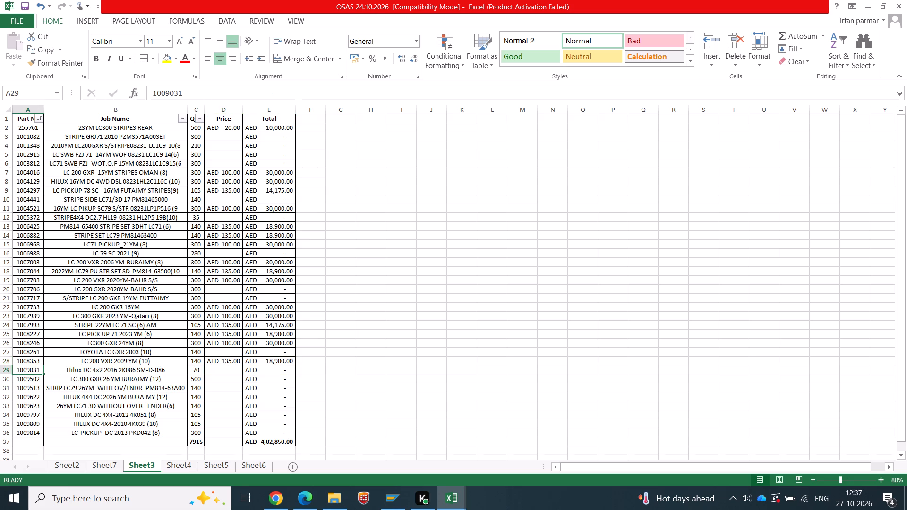
{"action": "key", "text": "ctrl+c"}
{"action": "key", "text": "alt+Tab"}
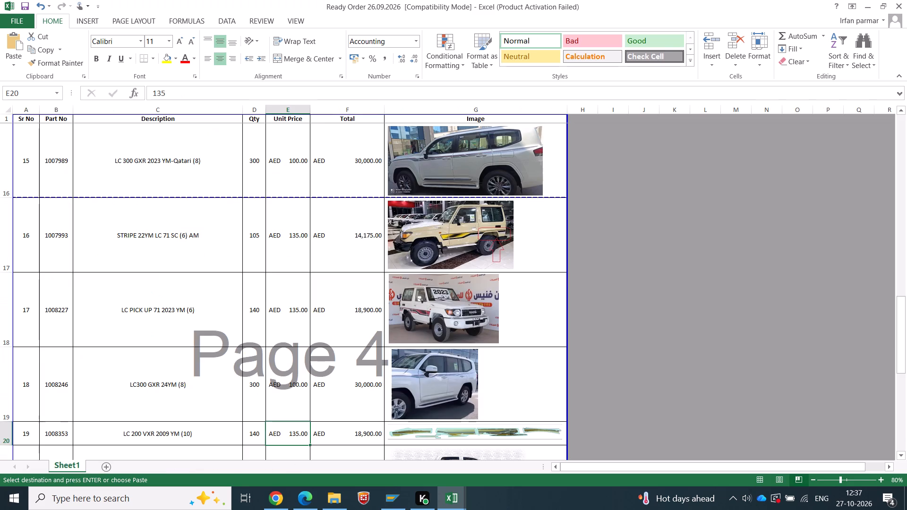
{"action": "key", "text": "ctrl+f"}
{"action": "key", "text": "ctrl+v"}
{"action": "key", "text": "Return"}
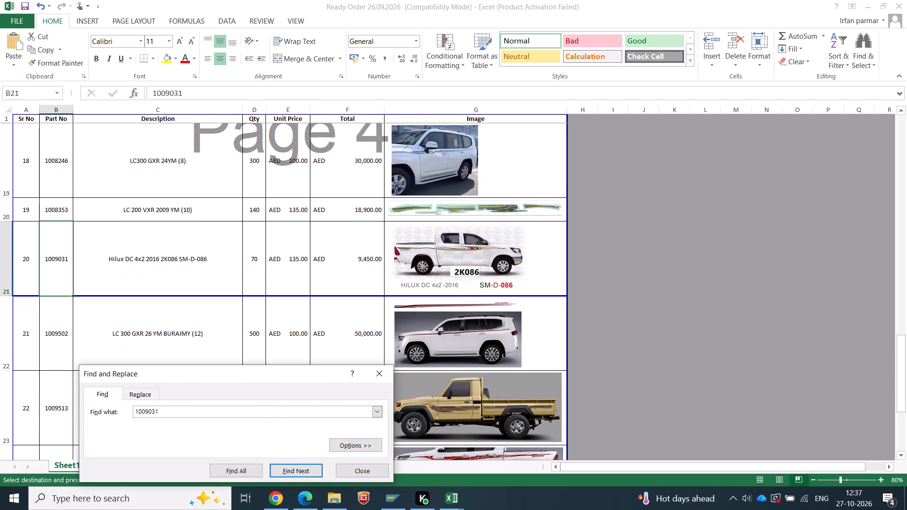
{"action": "key", "text": "Escape"}
{"action": "key", "text": "Right"}
{"action": "key", "text": "Right"}
{"action": "key", "text": "Right"}
{"action": "key", "text": "alt+Tab"}
{"action": "key", "text": "Right"}
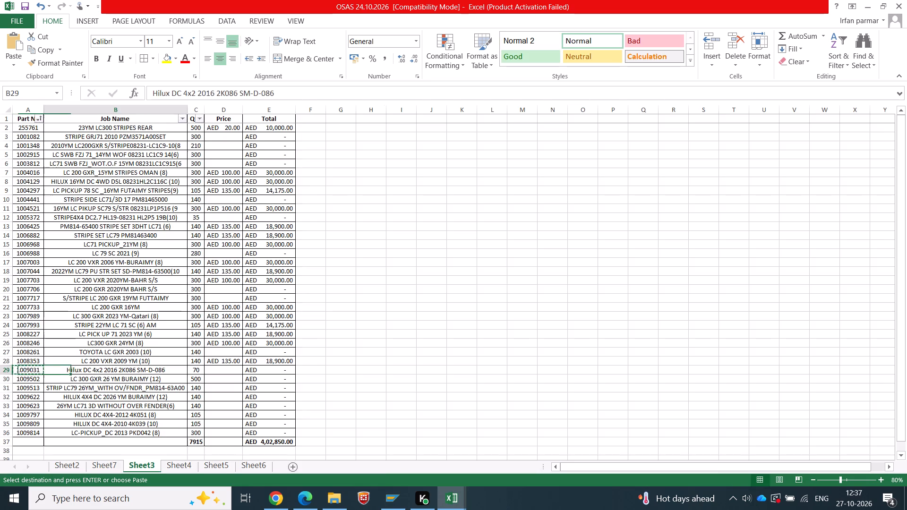
{"action": "key", "text": "Right"}
{"action": "key", "text": "Right"}
{"action": "key", "text": "ctrl+d"}
{"action": "key", "text": "alt+Tab"}
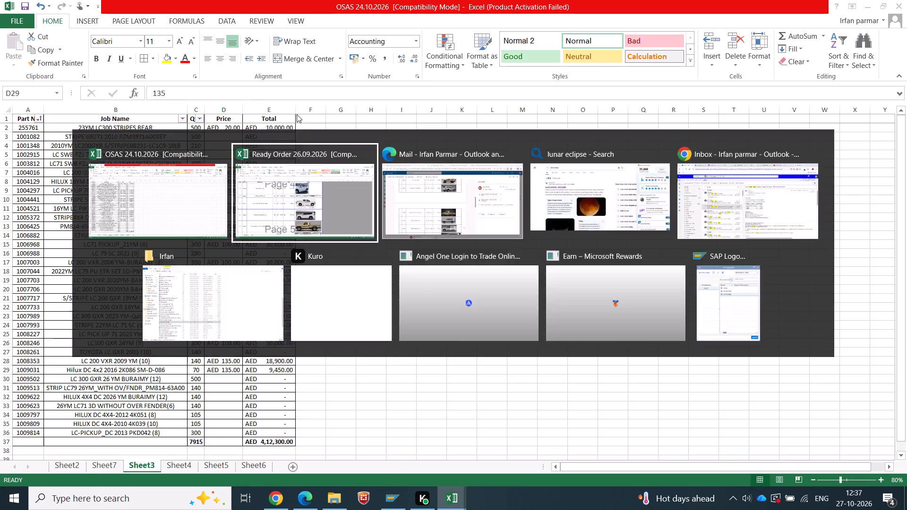
{"action": "key", "text": "alt+Tab"}
Look up part number 1009502 from A30 in Ready Order 26.09.2026 and set its price in D30 to 100.
{"action": "key", "text": "Down"}
{"action": "key", "text": "Left"}
{"action": "key", "text": "Left"}
{"action": "key", "text": "Left"}
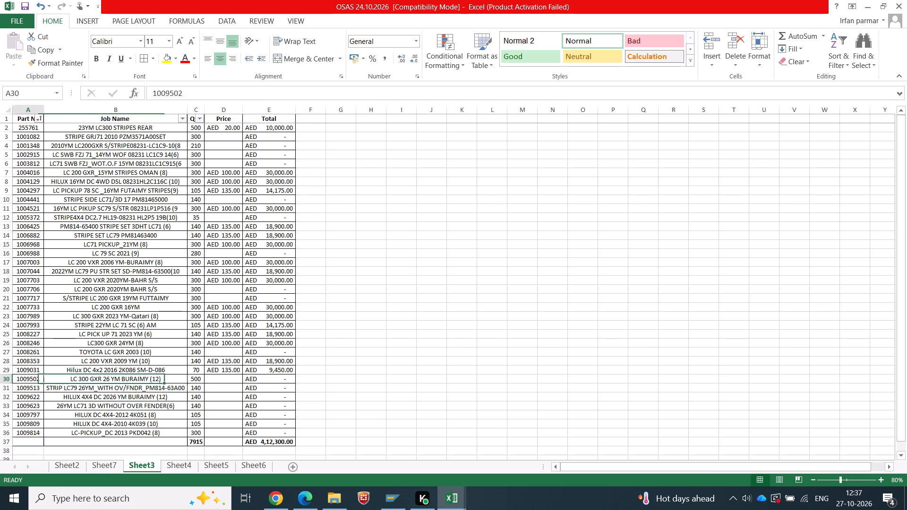
{"action": "key", "text": "ctrl+c"}
{"action": "key", "text": "alt+Tab"}
{"action": "key", "text": "Down"}
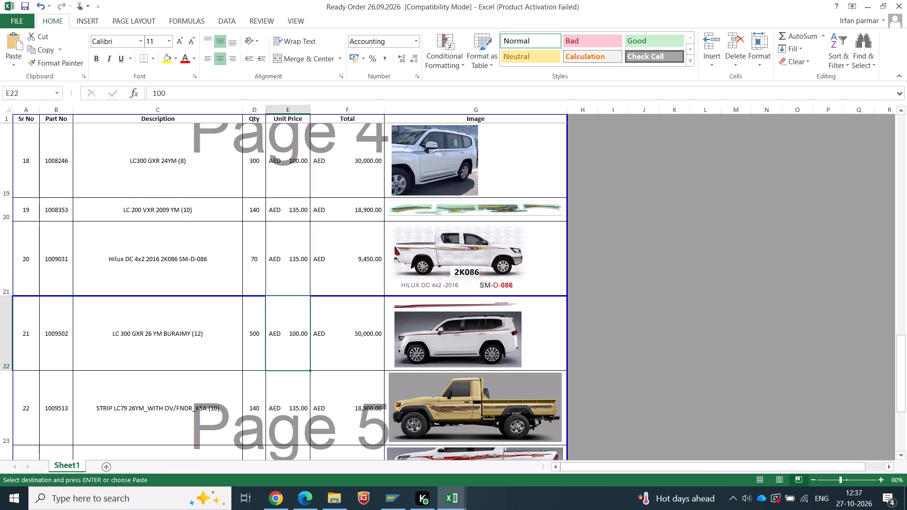
{"action": "key", "text": "ctrl+f"}
{"action": "key", "text": "ctrl+v"}
{"action": "key", "text": "Return"}
{"action": "key", "text": "Escape"}
{"action": "key", "text": "Right"}
{"action": "key", "text": "Right"}
{"action": "key", "text": "Right"}
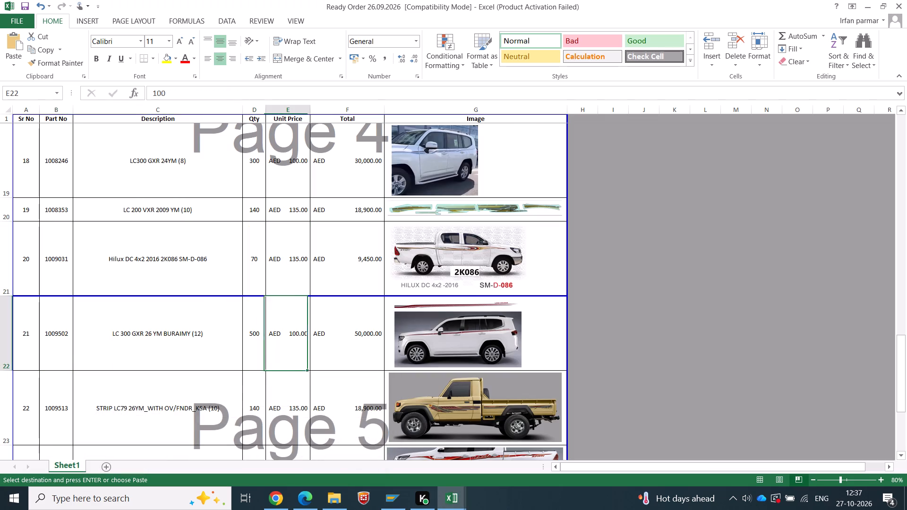
{"action": "key", "text": "alt+Tab"}
{"action": "key", "text": "Right"}
{"action": "key", "text": "Right"}
{"action": "key", "text": "Right"}
{"action": "type", "text": "100"}
{"action": "key", "text": "Tab"}
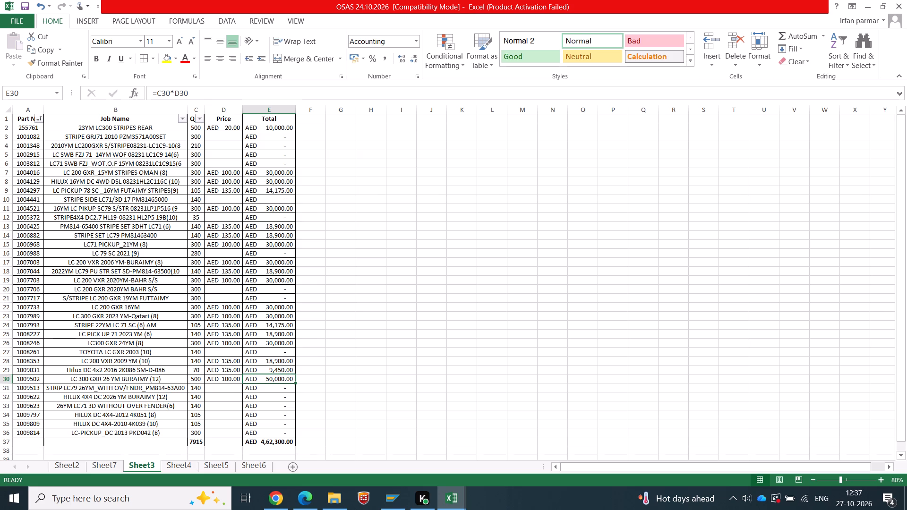
Look up part number 1009513 from A31 in Ready Order 26.09.2026 and set its price in D31 to 135.
{"action": "key", "text": "Down"}
{"action": "key", "text": "Left"}
{"action": "key", "text": "Left"}
{"action": "key", "text": "Left"}
{"action": "key", "text": "Left"}
{"action": "key", "text": "Left"}
{"action": "key", "text": "Left"}
{"action": "key", "text": "Left"}
{"action": "key", "text": "ctrl+c"}
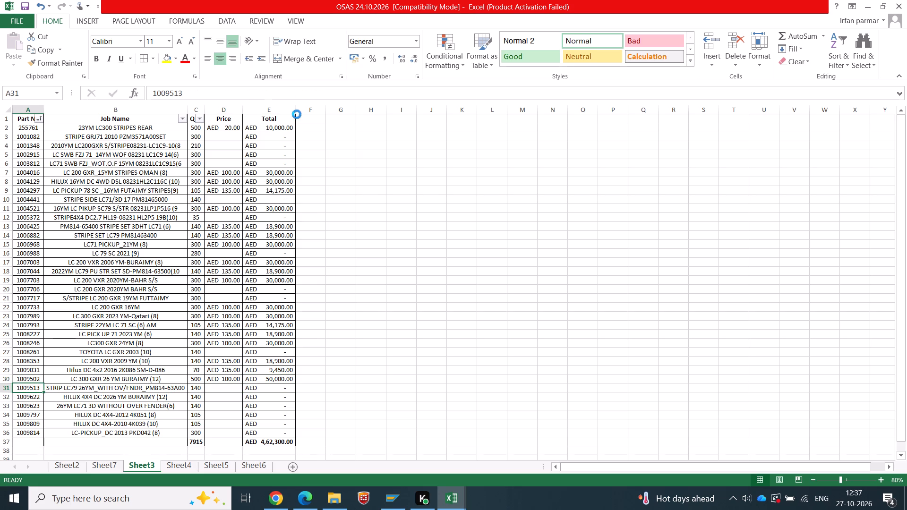
{"action": "key", "text": "alt+Tab"}
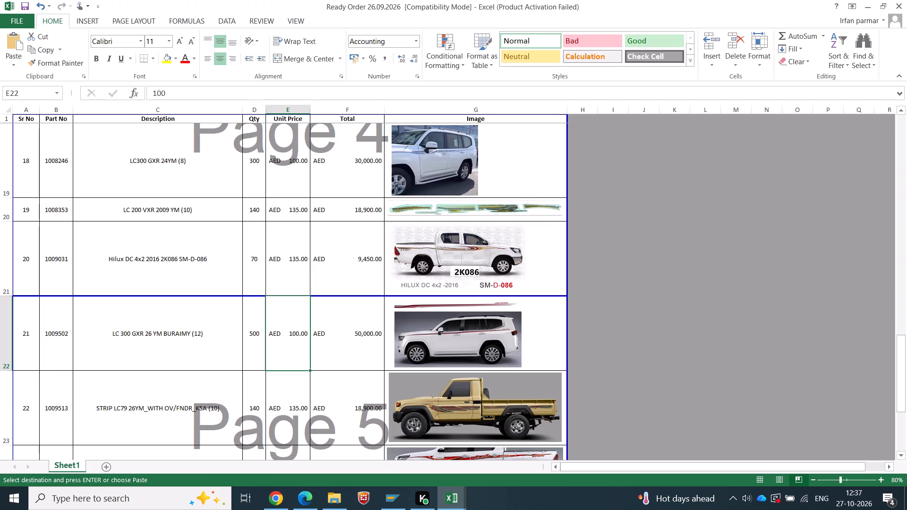
{"action": "key", "text": "ctrl+f"}
{"action": "key", "text": "ctrl+v"}
{"action": "key", "text": "Return"}
{"action": "key", "text": "Escape"}
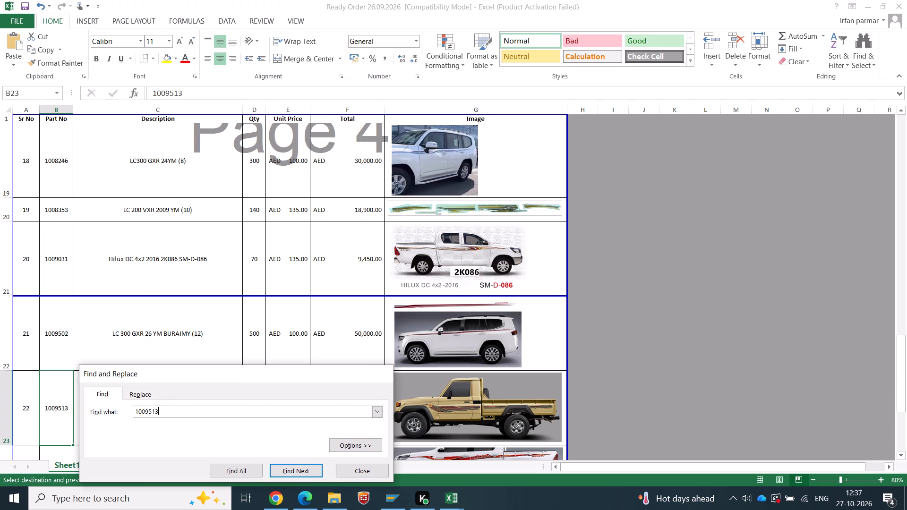
{"action": "key", "text": "Right"}
{"action": "key", "text": "Right"}
{"action": "key", "text": "Right"}
{"action": "key", "text": "alt+Tab"}
{"action": "key", "text": "Right"}
{"action": "key", "text": "Right"}
{"action": "key", "text": "Right"}
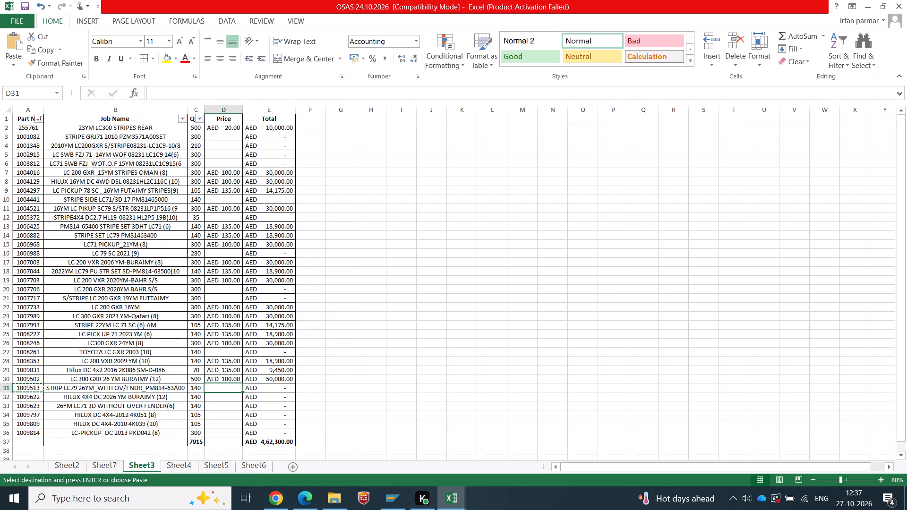
{"action": "type", "text": "135"}
{"action": "key", "text": "Down"}
Look up part number 1009622 from A32 in Ready Order 26.09.2026 and fill the 135 price from D31 down into D32.
{"action": "key", "text": "Left"}
{"action": "key", "text": "Left"}
{"action": "key", "text": "Left"}
{"action": "key", "text": "Left"}
{"action": "key", "text": "Left"}
{"action": "key", "text": "Left"}
{"action": "key", "text": "Left"}
{"action": "key", "text": "Left"}
{"action": "key", "text": "Left"}
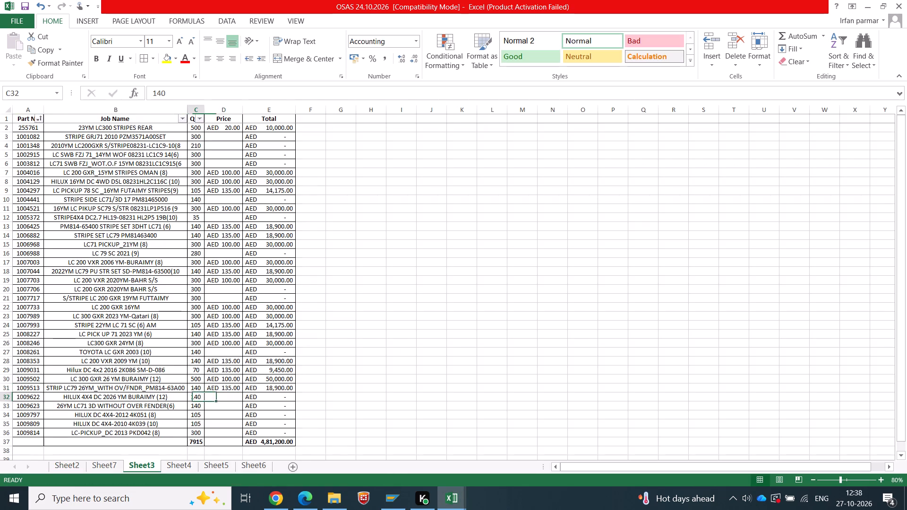
{"action": "key", "text": "ctrl+c"}
{"action": "key", "text": "alt+Tab"}
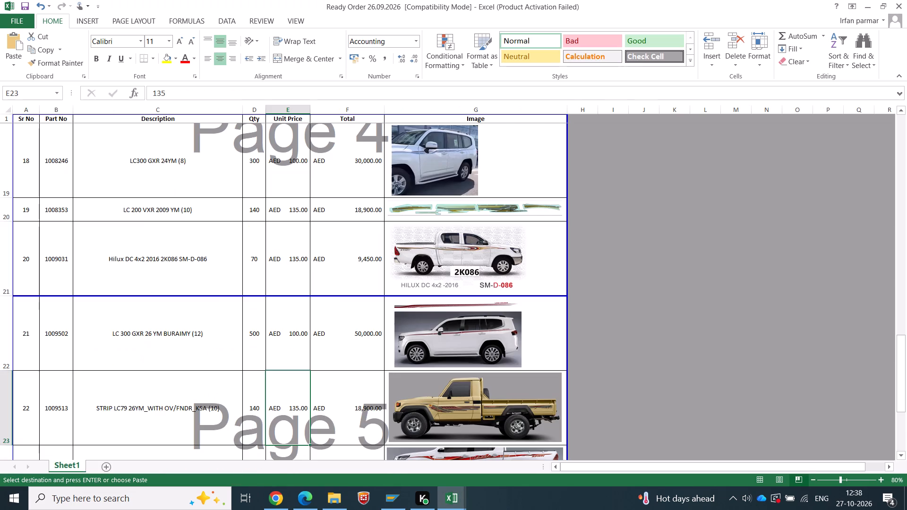
{"action": "key", "text": "ctrl+f"}
{"action": "key", "text": "ctrl+v"}
{"action": "key", "text": "Return"}
{"action": "key", "text": "Escape"}
{"action": "key", "text": "Right"}
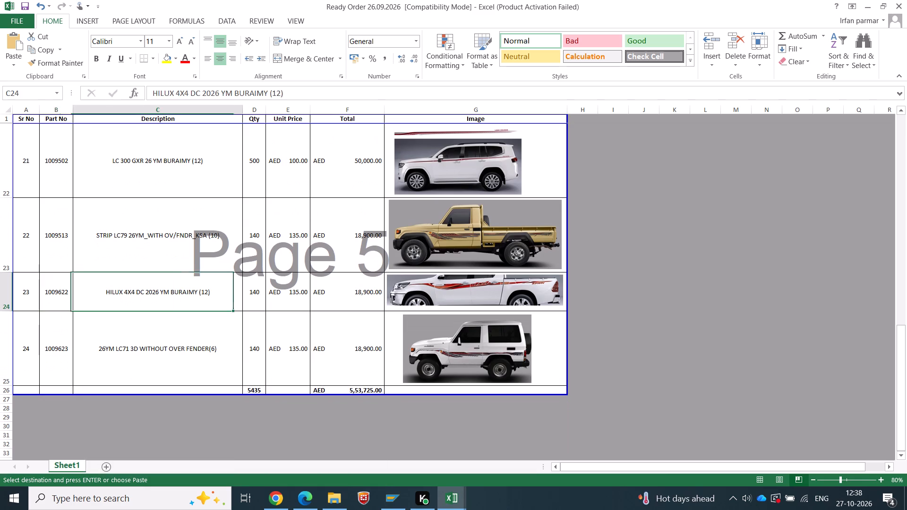
{"action": "key", "text": "Right"}
{"action": "key", "text": "Right"}
{"action": "key", "text": "alt+Tab"}
{"action": "key", "text": "Right"}
{"action": "key", "text": "Right"}
{"action": "key", "text": "Right"}
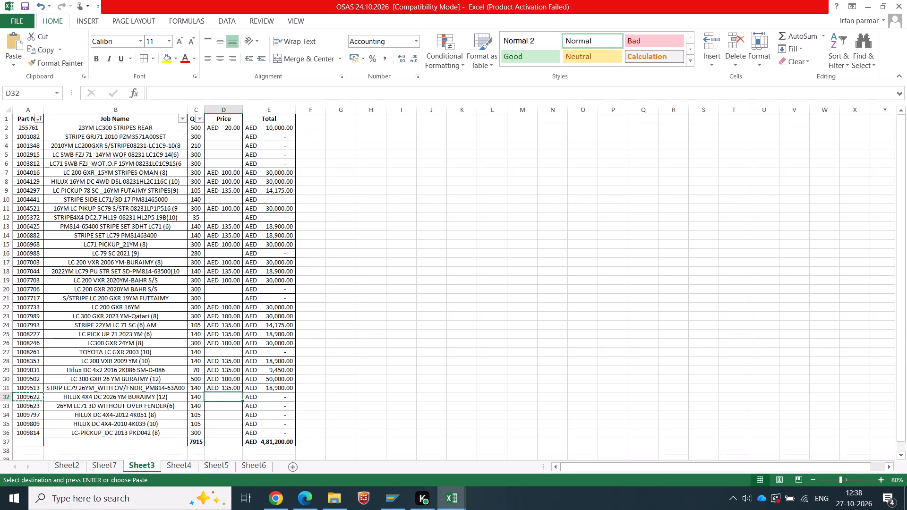
{"action": "key", "text": "ctrl+d"}
Look up part number 1009623 from A33 in Ready Order 26.09.2026 and fill the 135 price from D32 down into D33.
{"action": "key", "text": "Down"}
{"action": "key", "text": "Left"}
{"action": "key", "text": "Left"}
{"action": "key", "text": "Left"}
{"action": "key", "text": "Left"}
{"action": "key", "text": "Left"}
{"action": "key", "text": "Left"}
{"action": "key", "text": "Left"}
{"action": "key", "text": "Left"}
{"action": "key", "text": "Left"}
{"action": "key", "text": "Left"}
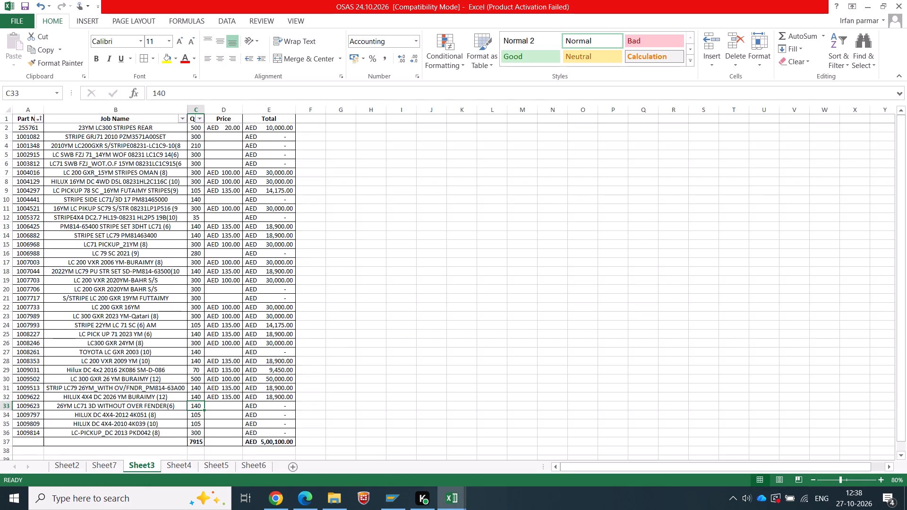
{"action": "key", "text": "ctrl+c"}
{"action": "key", "text": "alt+Tab"}
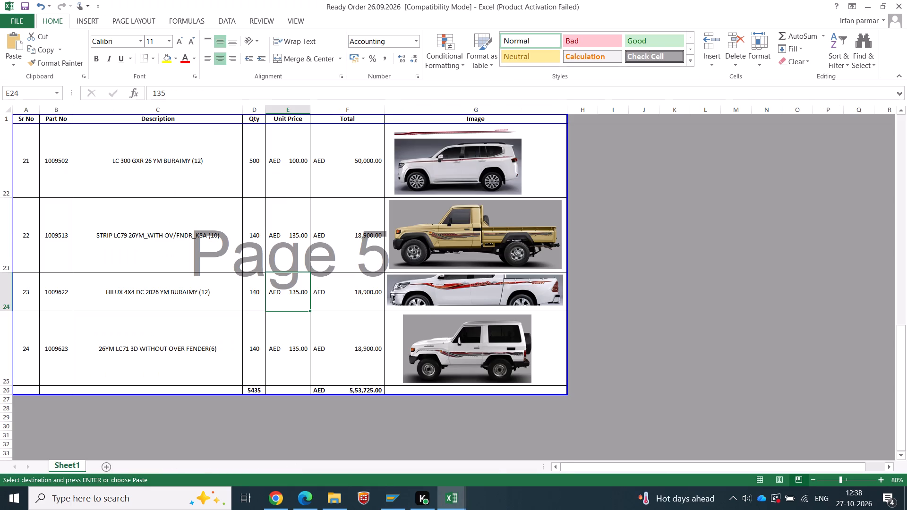
{"action": "key", "text": "ctrl+f"}
{"action": "key", "text": "ctrl+v"}
{"action": "key", "text": "Return"}
{"action": "key", "text": "Escape"}
{"action": "key", "text": "Right"}
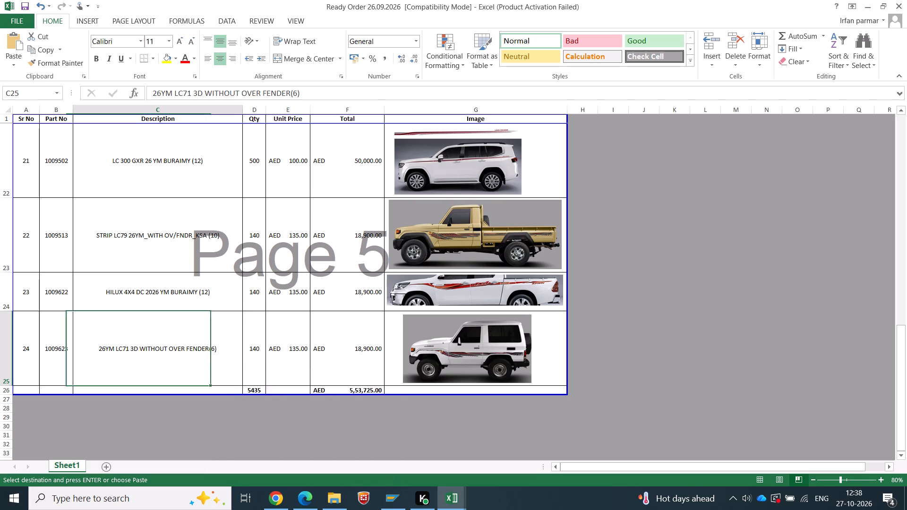
{"action": "key", "text": "Right"}
{"action": "key", "text": "Right"}
{"action": "key", "text": "alt+Tab"}
{"action": "key", "text": "Right"}
{"action": "key", "text": "Right"}
{"action": "key", "text": "Right"}
{"action": "key", "text": "ctrl+d"}
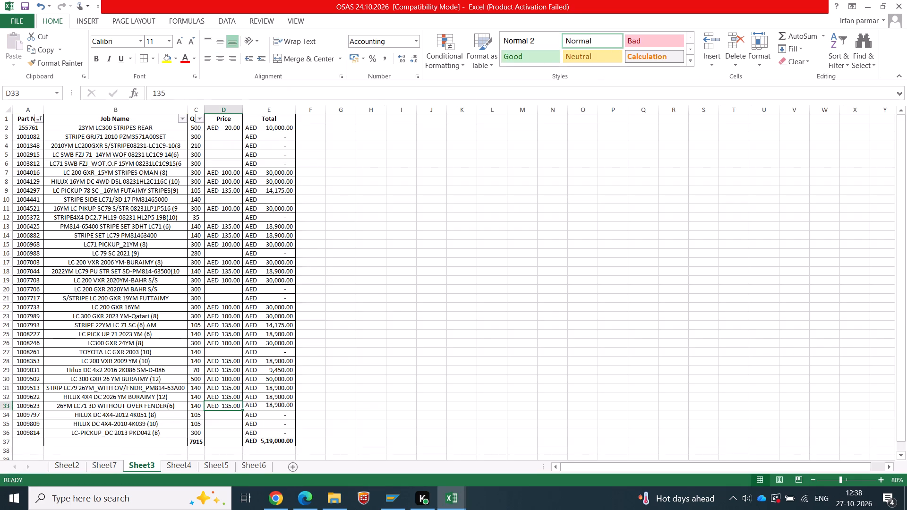
Search the Ready Order 26.09.2026 workbook for part number 1009797 from A34.
{"action": "key", "text": "Down"}
{"action": "key", "text": "Left"}
{"action": "key", "text": "Left"}
{"action": "key", "text": "Left"}
{"action": "key", "text": "Left"}
{"action": "key", "text": "Left"}
{"action": "key", "text": "Left"}
{"action": "key", "text": "Left"}
{"action": "key", "text": "Left"}
{"action": "key", "text": "Left"}
{"action": "key", "text": "Left"}
{"action": "key", "text": "Left"}
{"action": "key", "text": "Left"}
{"action": "key", "text": "ctrl+c"}
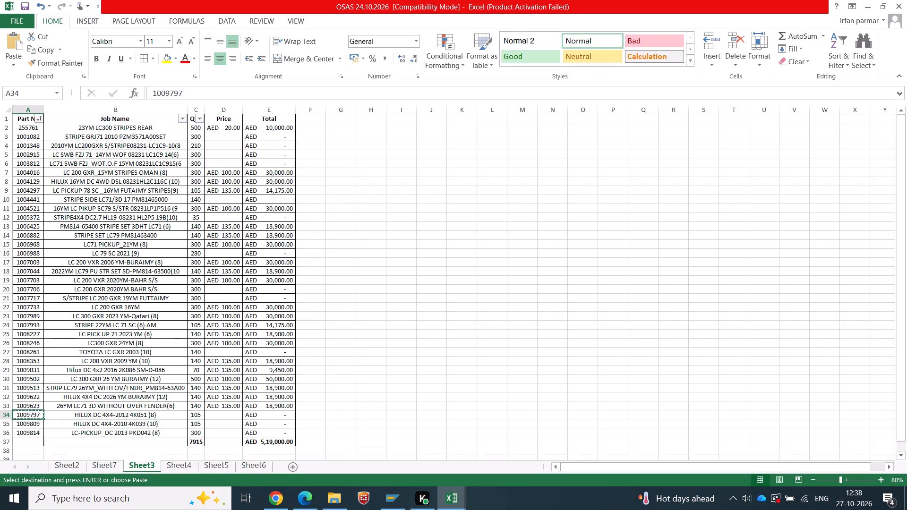
{"action": "key", "text": "alt+Tab"}
{"action": "key", "text": "ctrl+f"}
{"action": "key", "text": "ctrl+v"}
{"action": "key", "text": "ctrl+Return"}
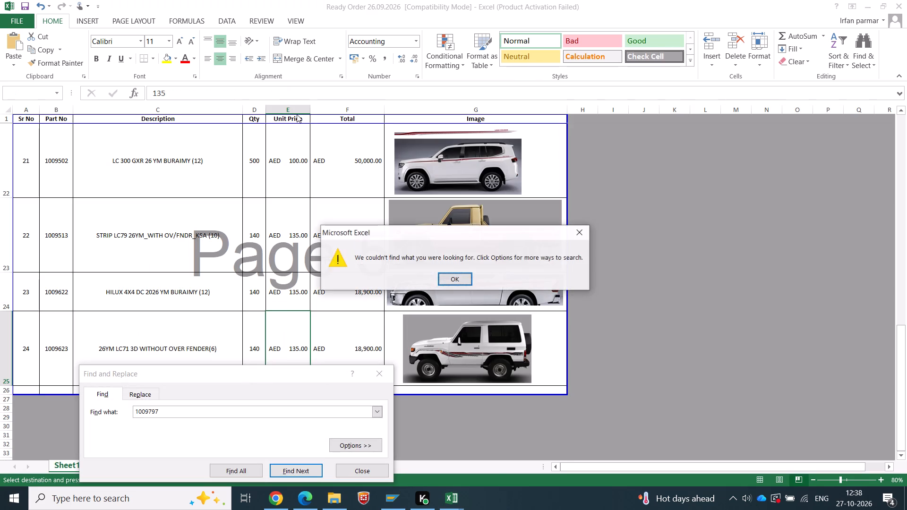
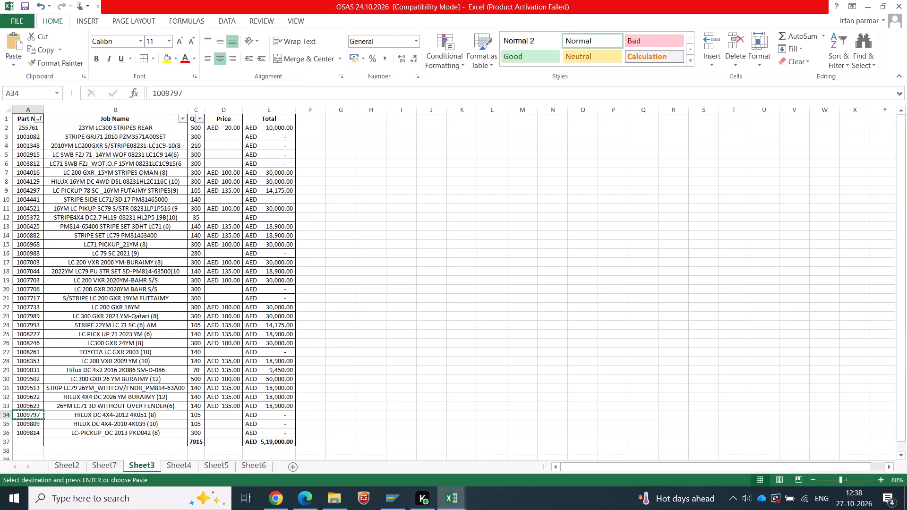
Search the Ready Order 26.09.2026 workbook for part number 1009809 from A35 of Sheet3.
{"action": "key", "text": "Down"}
{"action": "key", "text": "ctrl+c"}
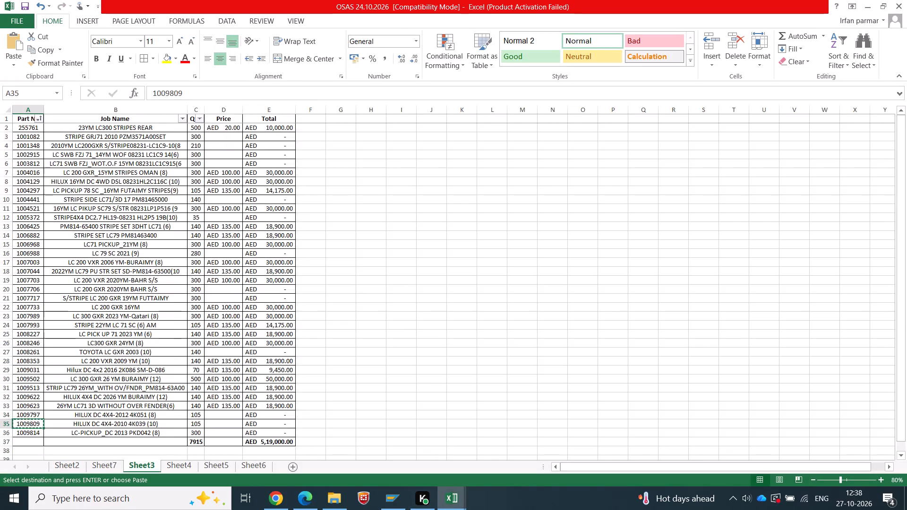
{"action": "key", "text": "alt+Tab"}
{"action": "key", "text": "ctrl+f"}
{"action": "key", "text": "ctrl+v"}
{"action": "key", "text": "Return"}
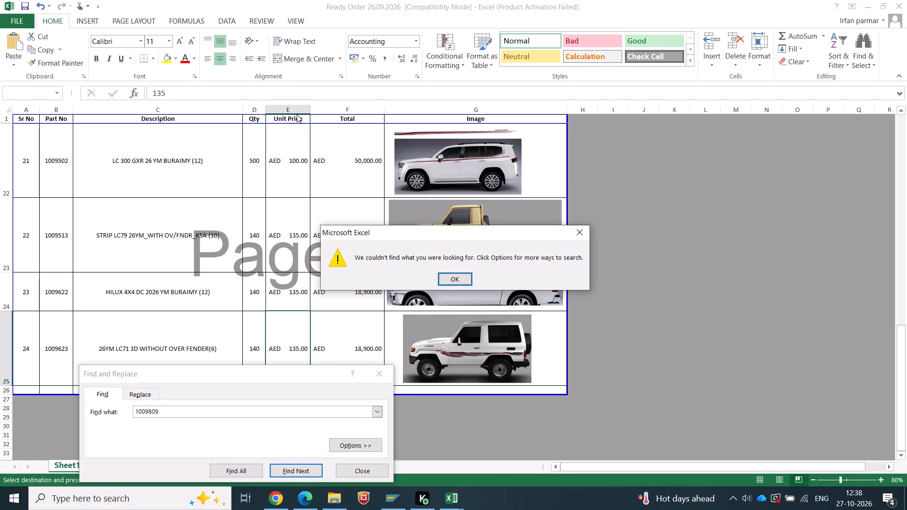
{"action": "key", "text": "Escape"}
{"action": "key", "text": "Escape"}
{"action": "key", "text": "alt+Tab"}
Search the Ready Order 26.09.2026 workbook for part number 1009814 from A36 of Sheet3.
{"action": "key", "text": "Down"}
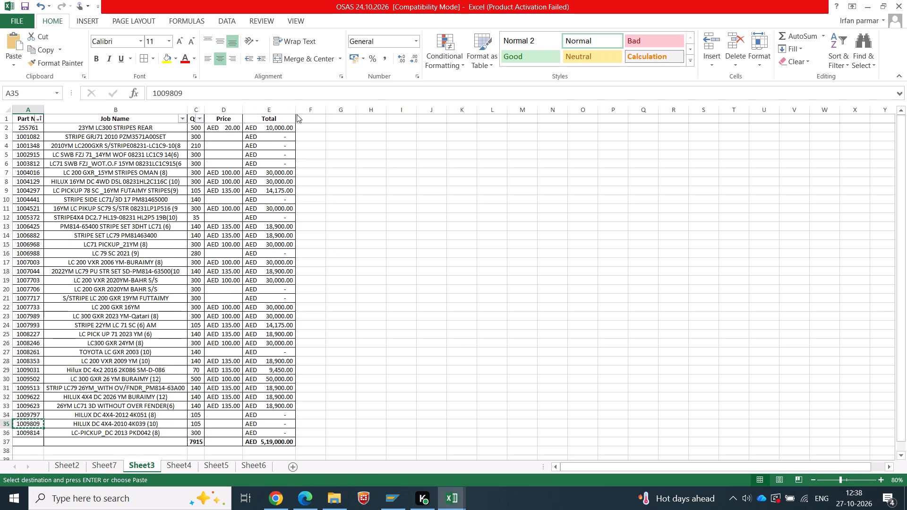
{"action": "key", "text": "ctrl+c"}
{"action": "key", "text": "alt+Tab"}
{"action": "key", "text": "Down"}
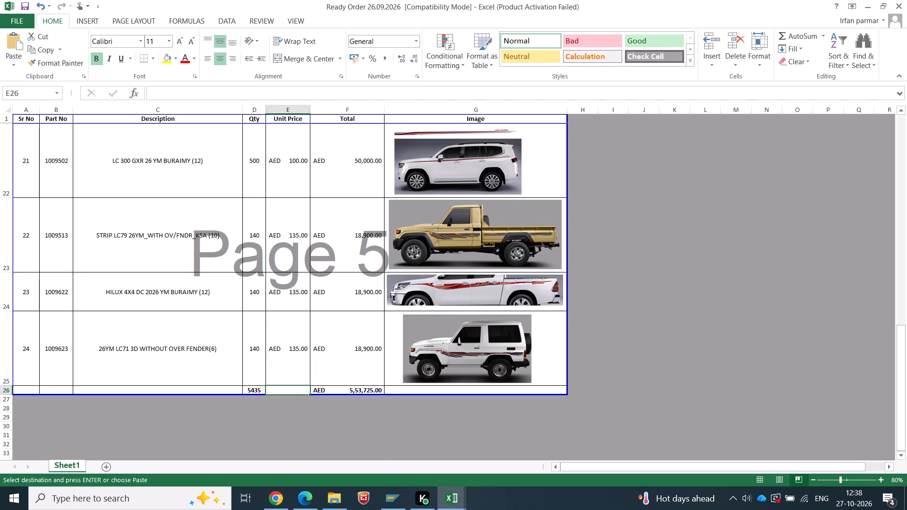
{"action": "key", "text": "ctrl+f"}
{"action": "key", "text": "ctrl+v"}
{"action": "key", "text": "Return"}
{"action": "key", "text": "Escape"}
{"action": "key", "text": "Escape"}
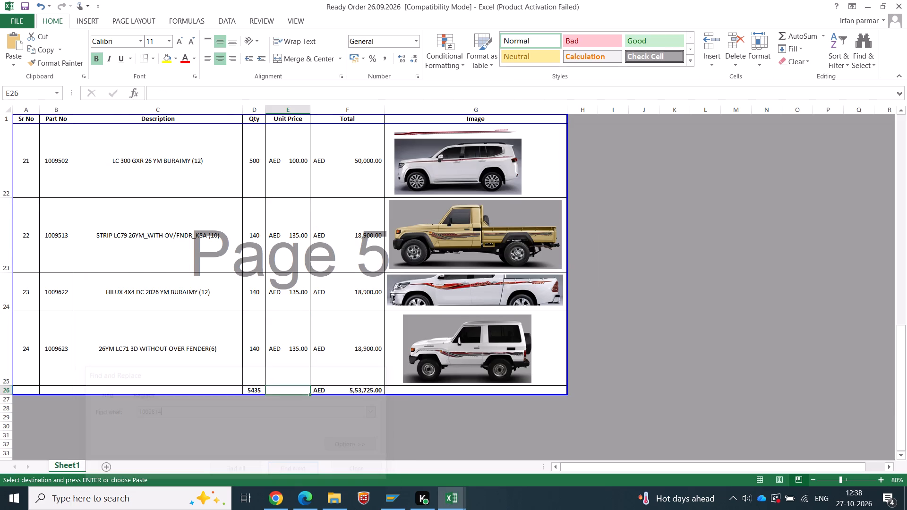
Close the Ready Order 26.09.2026 workbook, saving its changes.
{"action": "key", "text": "alt+Tab"}
{"action": "key", "text": "alt+Tab"}
{"action": "left_click", "coordinate": [901, 9]}
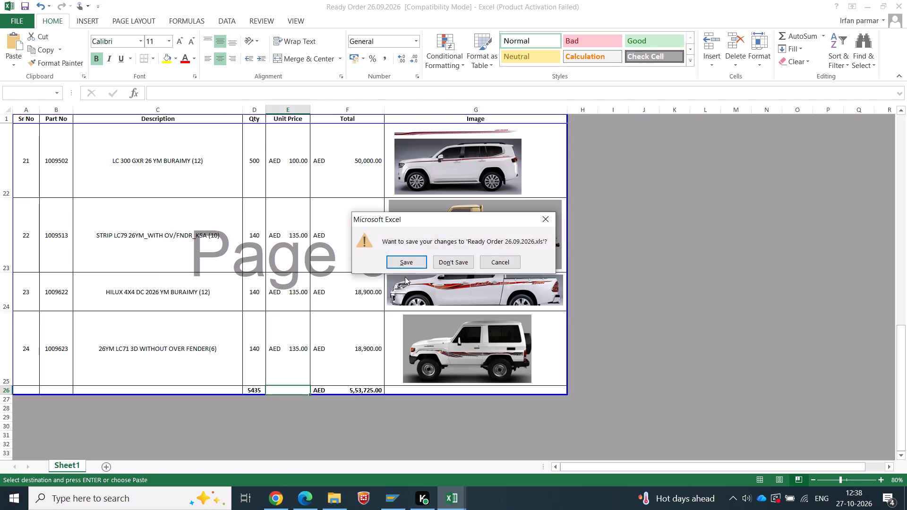
{"action": "left_click", "coordinate": [406, 264]}
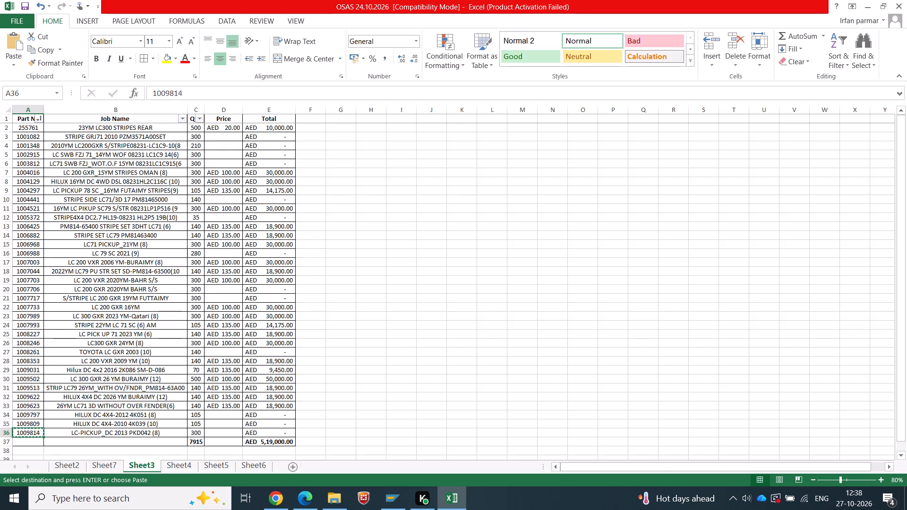
Save the OSAS 24.10.2026 workbook in its existing Excel 97-2003 format.
{"action": "key", "text": "ctrl+s"}
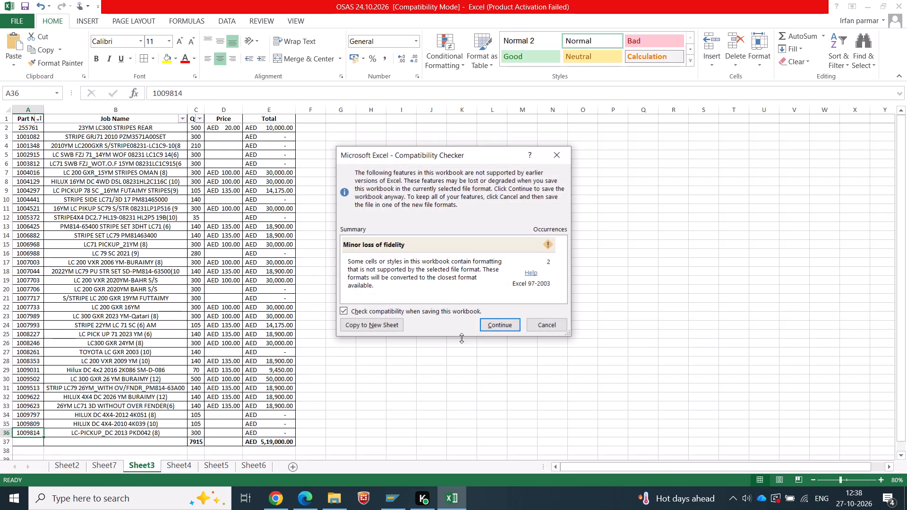
{"action": "left_click", "coordinate": [483, 324]}
{"action": "scroll", "coordinate": [329, 295], "scroll_direction": "up", "scroll_amount": 9}
Switch to the browser's Outlook message with the Ready Order 26.09.2026 attachments.
{"action": "key", "text": "alt+Tab"}
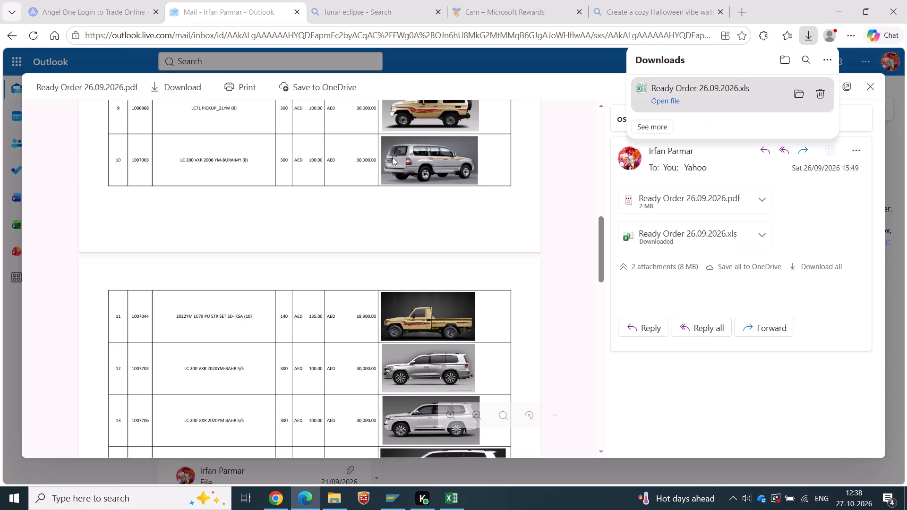
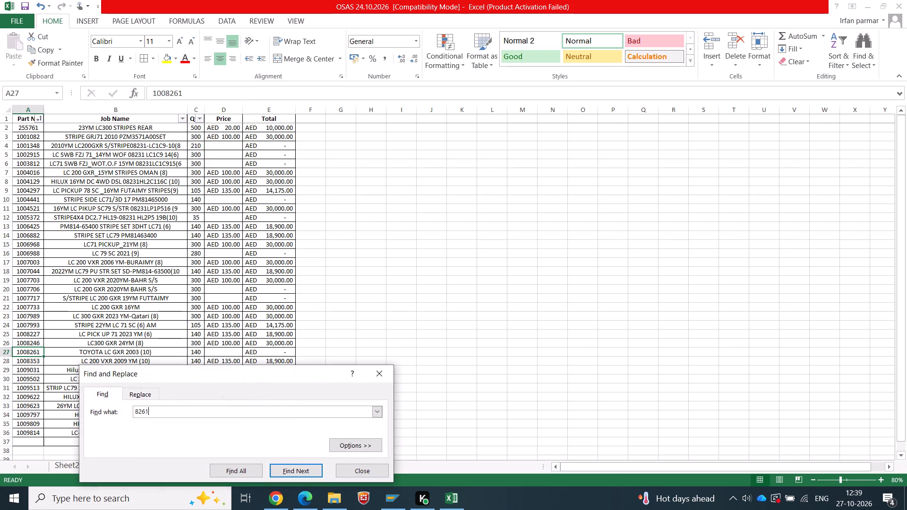
Leave the part number search and move along row 27 of Sheet3 toward the price cell for part number 1008261.
{"action": "key", "text": "Escape"}
{"action": "key", "text": "Right"}
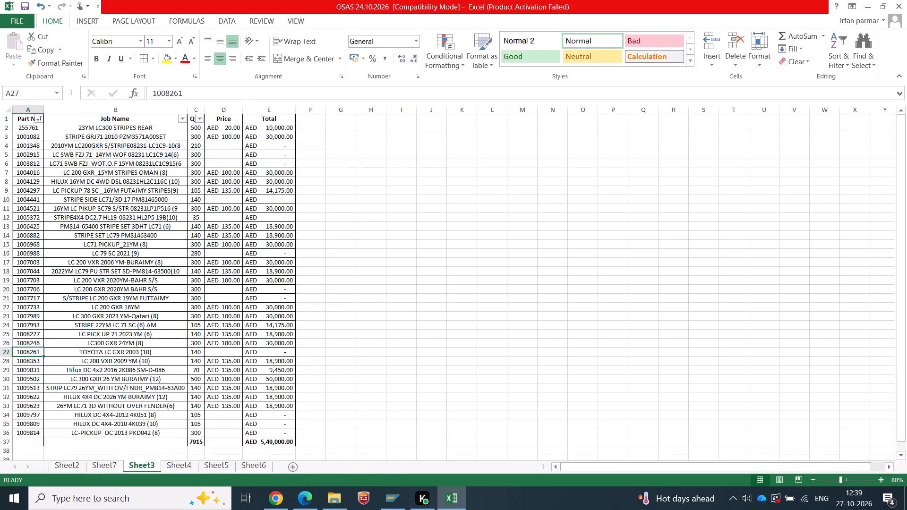
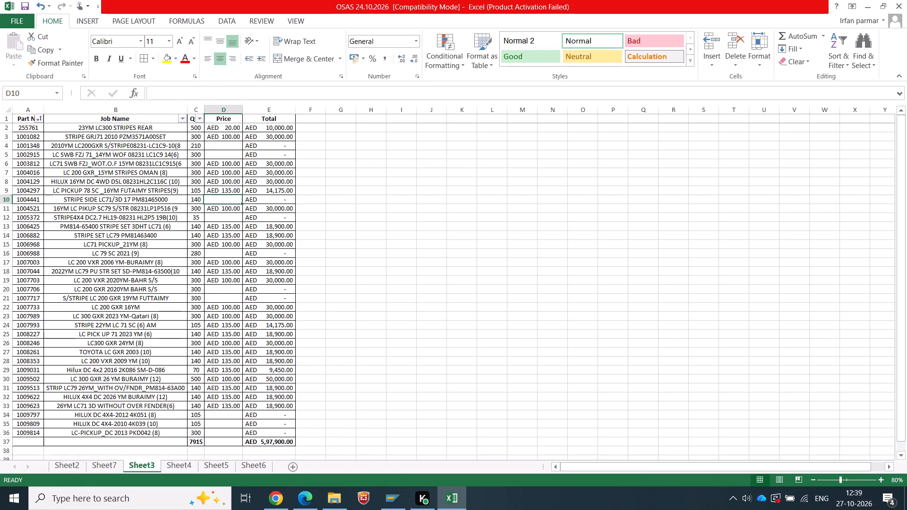
Fill the 135 price from D9 down into D10 for part number 1004441 and save the workbook in its current format.
{"action": "key", "text": "ctrl+d"}
{"action": "key", "text": "ctrl+s"}
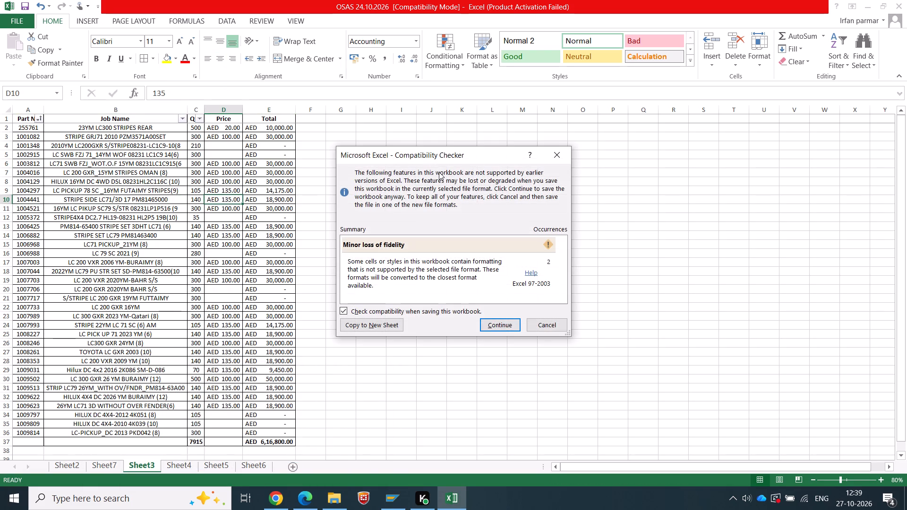
{"action": "key", "text": "Return"}
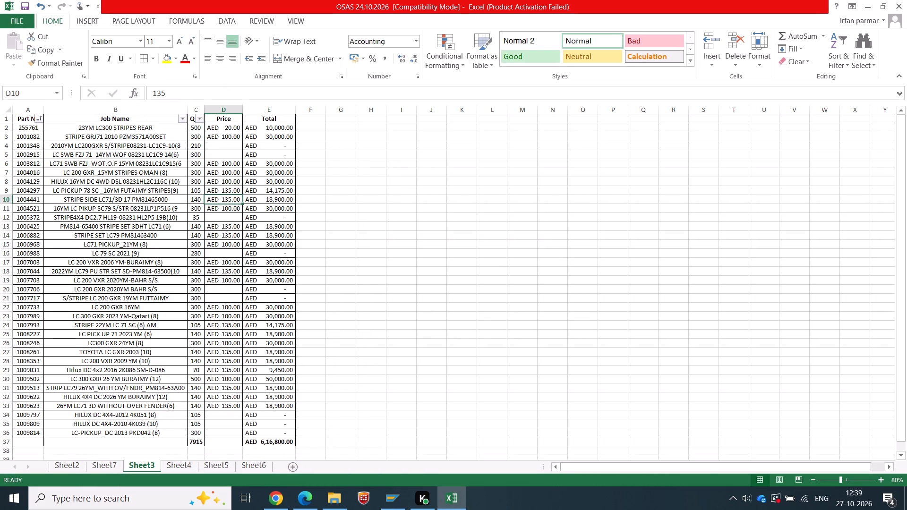
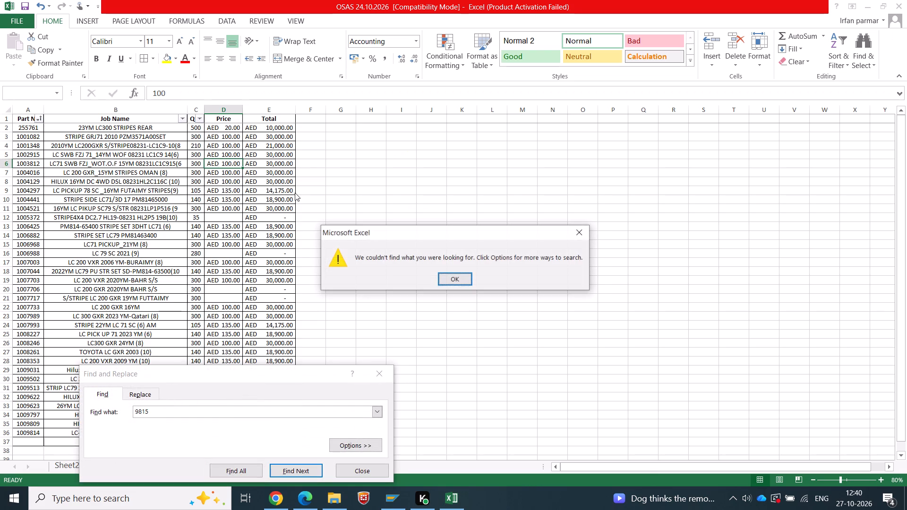
End the part number search and return to the Sheet3 parts table in OSAS 24.10.2026.
{"action": "key", "text": "Escape"}
{"action": "key", "text": "Escape"}
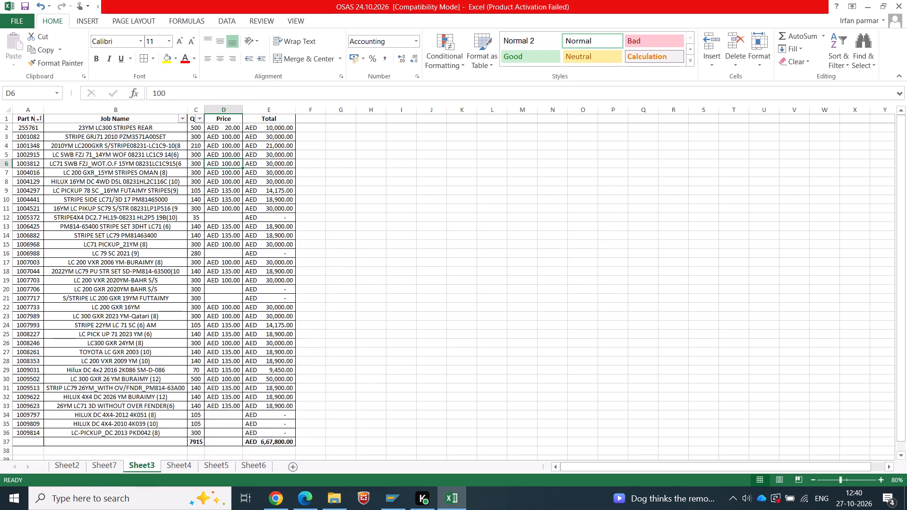
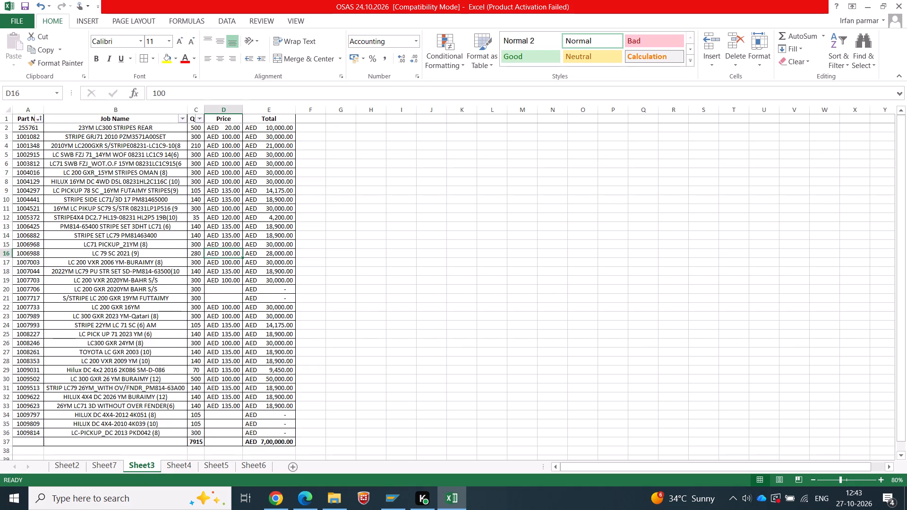
Go to part number 1007706 in row 20 of Sheet3, the first row without a unit price.
{"action": "key", "text": "Down"}
{"action": "key", "text": "Down"}
{"action": "key", "text": "Down"}
{"action": "key", "text": "Down"}
{"action": "key", "text": "Left"}
{"action": "key", "text": "Left"}
{"action": "key", "text": "Left"}
{"action": "key", "text": "Left"}
{"action": "key", "text": "Left"}
{"action": "key", "text": "Left"}
{"action": "key", "text": "Left"}
{"action": "key", "text": "Left"}
{"action": "key", "text": "Left"}
{"action": "key", "text": "Left"}
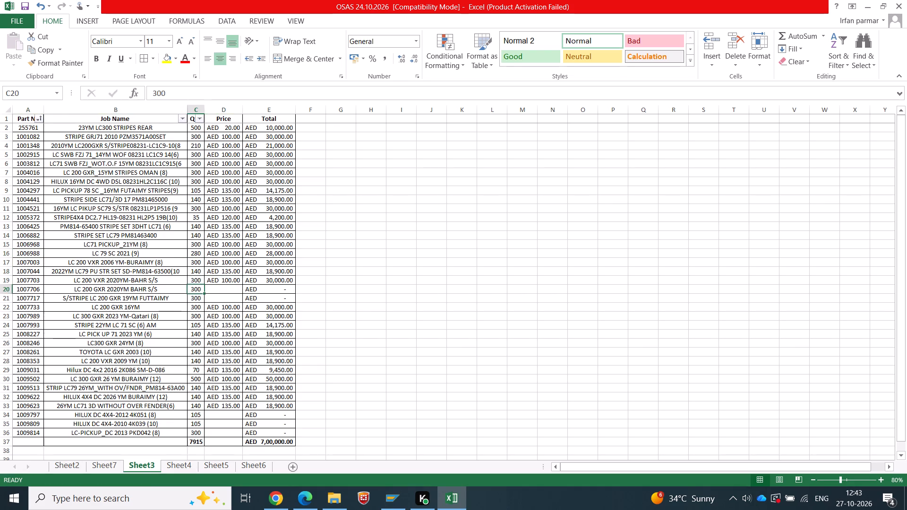
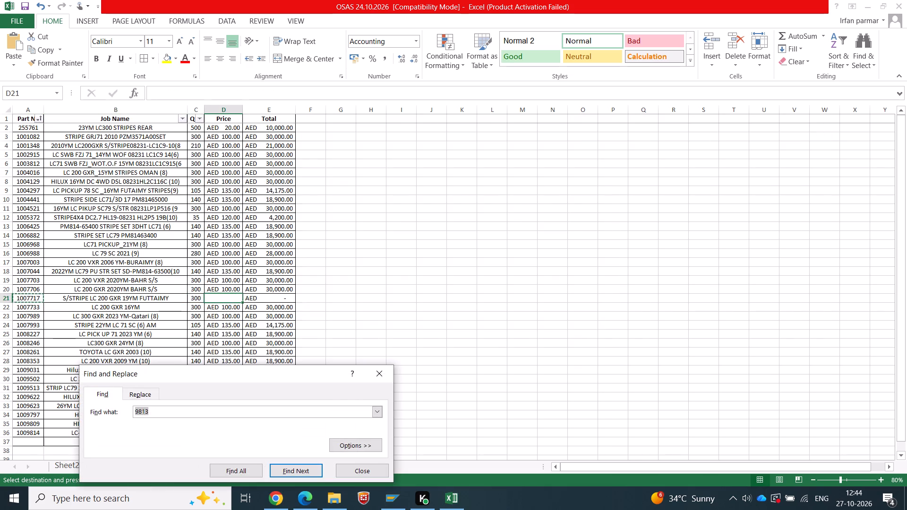
Close the search and fill the AED 100 price from D20 down into D21 for part number 1007717.
{"action": "key", "text": "Escape"}
{"action": "key", "text": "Escape"}
{"action": "key", "text": "ctrl+d"}
Go down the Price column to the empty price cell D34 for part number 1009797.
{"action": "key", "text": "Down"}
{"action": "key", "text": "Down"}
{"action": "key", "text": "Down"}
{"action": "key", "text": "Down"}
{"action": "key", "text": "Down"}
{"action": "key", "text": "Down"}
{"action": "key", "text": "Down"}
{"action": "key", "text": "Down"}
{"action": "key", "text": "Down"}
{"action": "key", "text": "Down"}
{"action": "key", "text": "Down"}
{"action": "key", "text": "Down"}
{"action": "key", "text": "Down"}
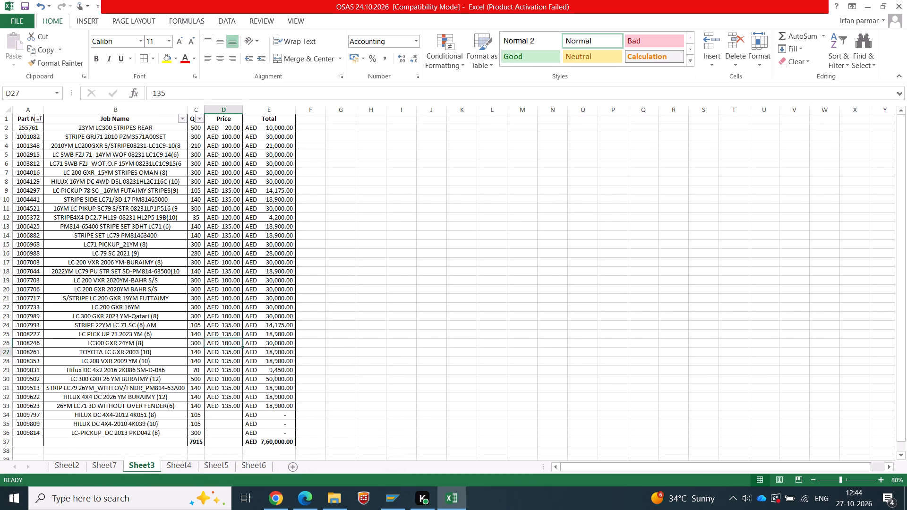
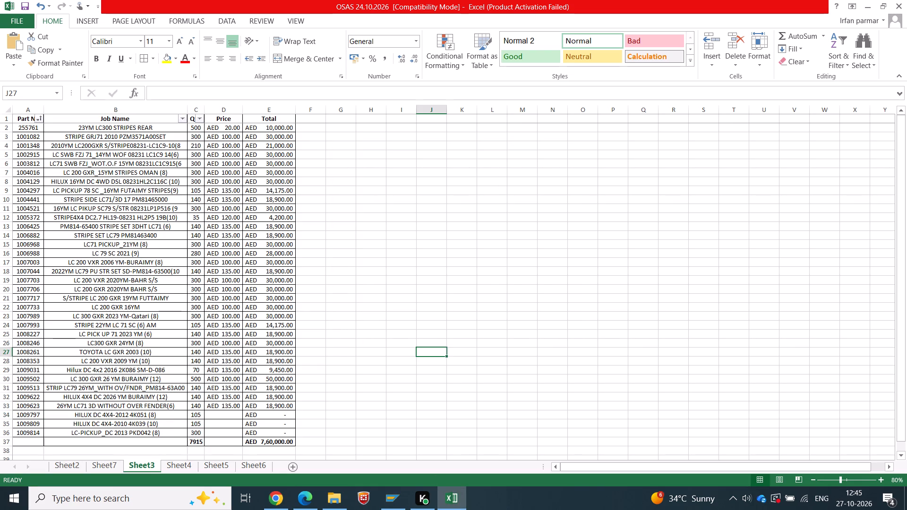
Select the empty price cell D34 for part number 1009797 on Sheet3.
{"action": "left_click", "coordinate": [211, 413]}
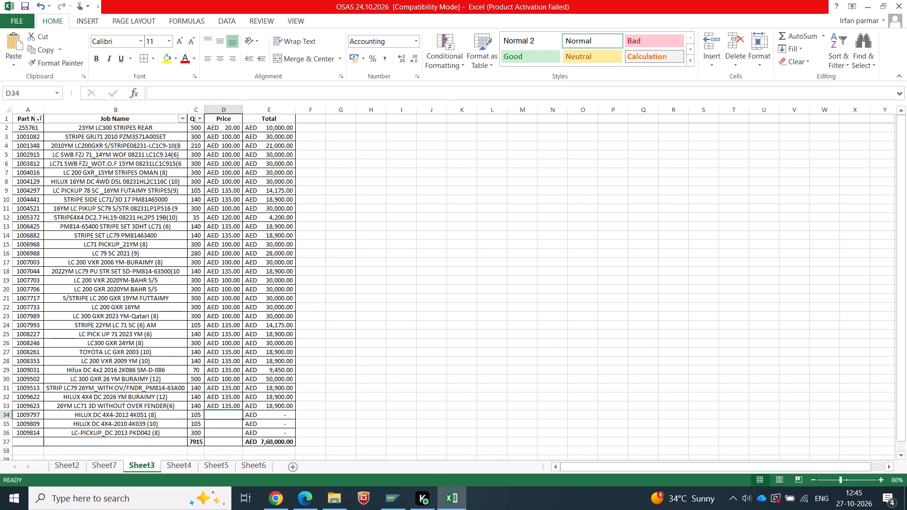
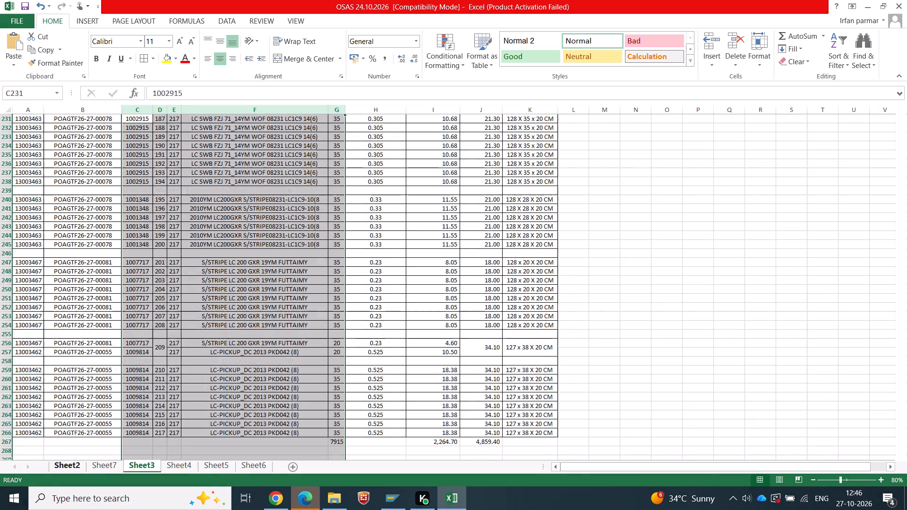
In Sheet3's Price column, enter 135 for parts 1009797 and 1009809 (D34:D35) and 100 for part 1009814 (D36).
{"action": "scroll", "coordinate": [74, 320], "scroll_direction": "up", "scroll_amount": 17}
{"action": "scroll", "coordinate": [647, 247], "scroll_direction": "up", "scroll_amount": 1}
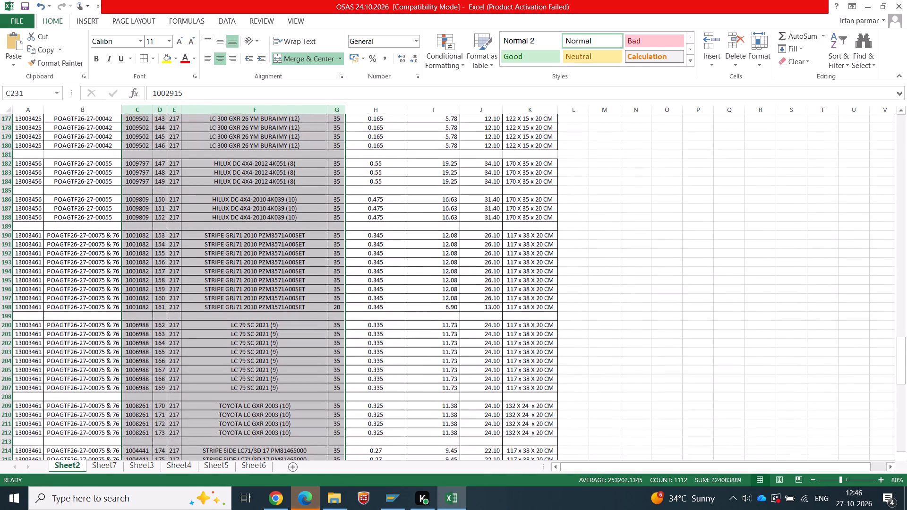
{"action": "left_click", "coordinate": [127, 464]}
{"action": "left_click", "coordinate": [103, 459]}
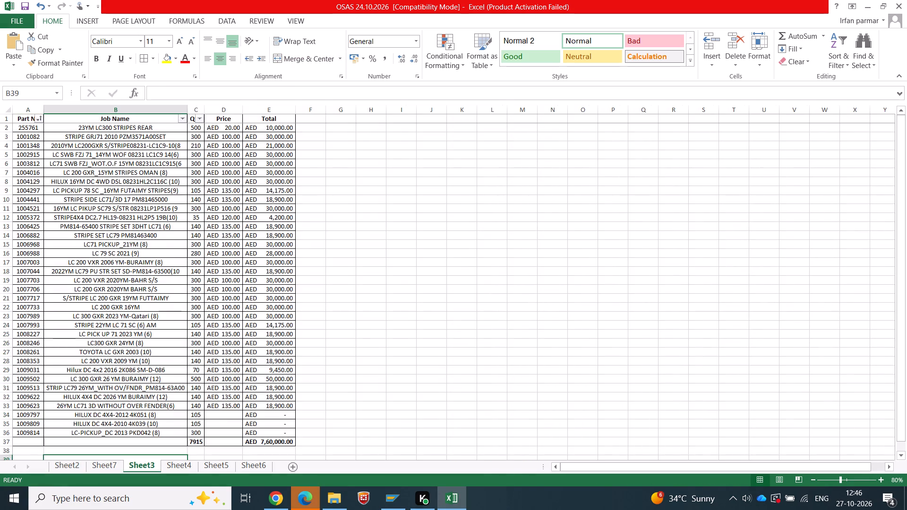
{"action": "left_click", "coordinate": [232, 348]}
{"action": "scroll", "coordinate": [245, 350], "scroll_direction": "down", "scroll_amount": 1}
{"action": "left_click", "coordinate": [230, 389]}
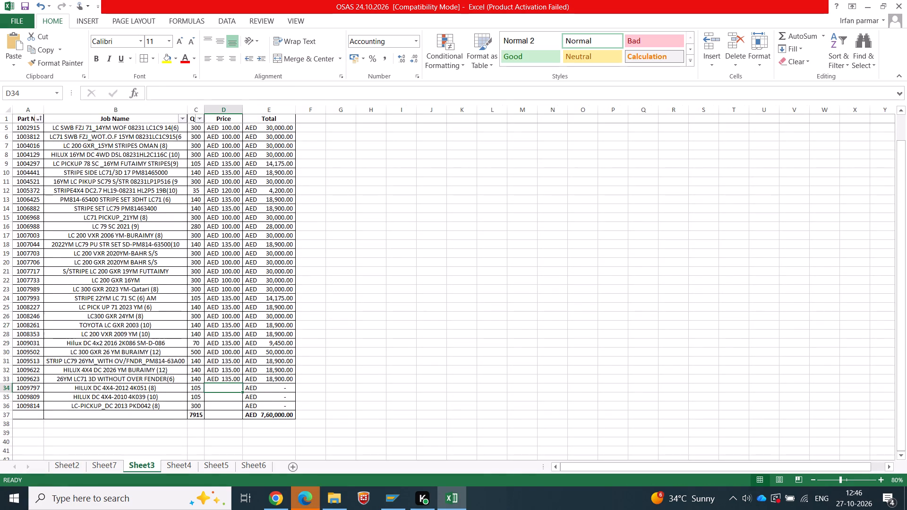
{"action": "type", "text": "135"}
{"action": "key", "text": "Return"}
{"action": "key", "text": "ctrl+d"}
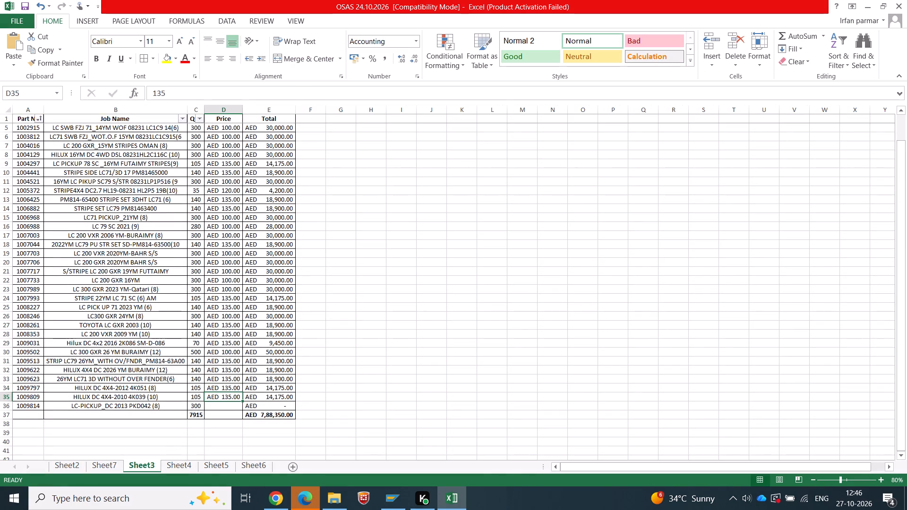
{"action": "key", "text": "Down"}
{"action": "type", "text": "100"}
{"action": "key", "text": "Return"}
Select the Sheet3 parts table from the Part No header through the Price column, down past the totals row.
{"action": "scroll", "coordinate": [0, 176], "scroll_direction": "up", "scroll_amount": 5}
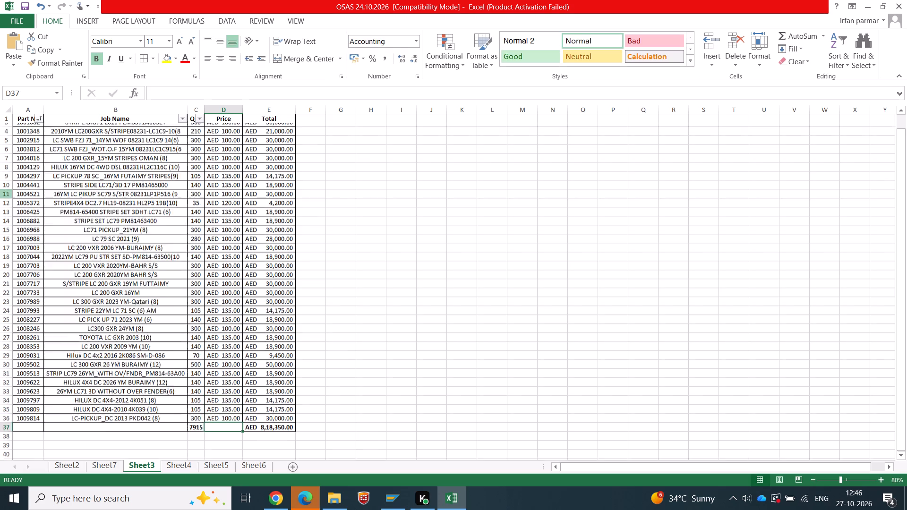
{"action": "scroll", "coordinate": [18, 142], "scroll_direction": "up", "scroll_amount": 4}
{"action": "left_click_drag", "start_coordinate": [17, 119], "coordinate": [234, 471]}
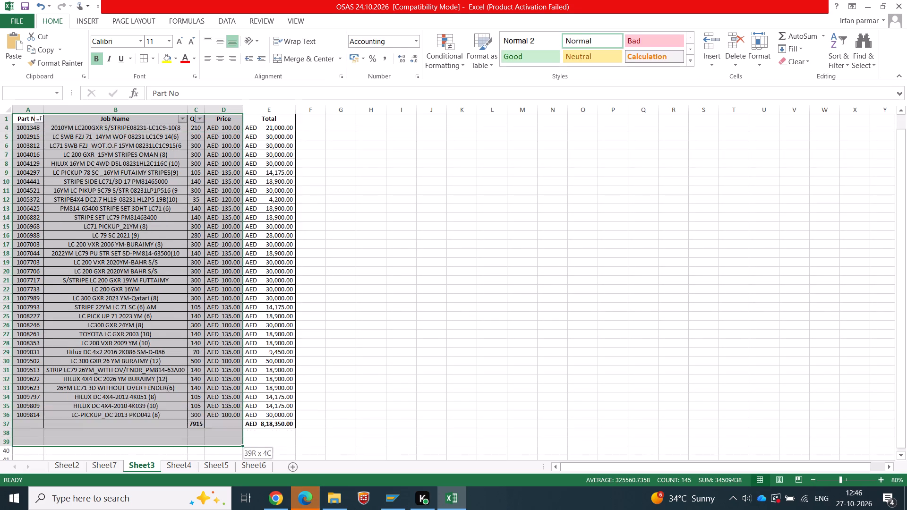
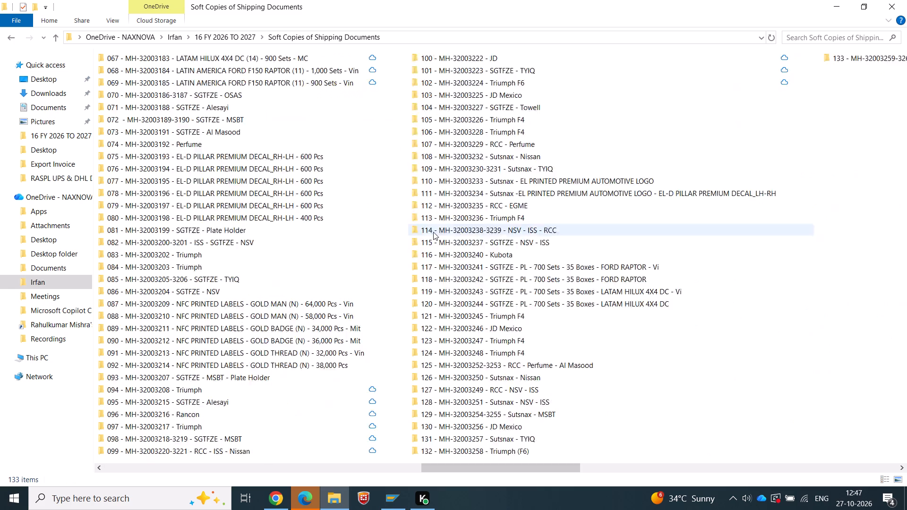
{"action": "scroll", "coordinate": [433, 231], "scroll_direction": "down", "scroll_amount": 1}
{"action": "scroll", "coordinate": [185, 340], "scroll_direction": "up", "scroll_amount": 1}
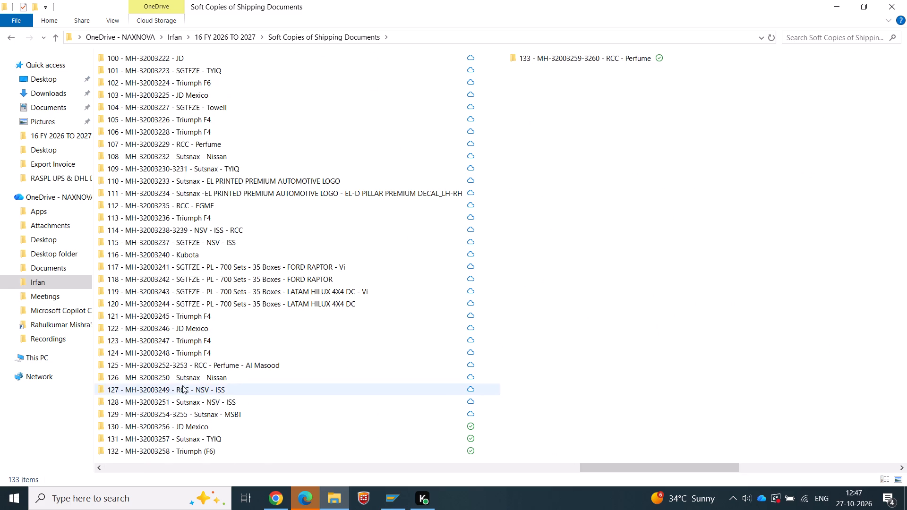
{"action": "double_click", "coordinate": [174, 355]}
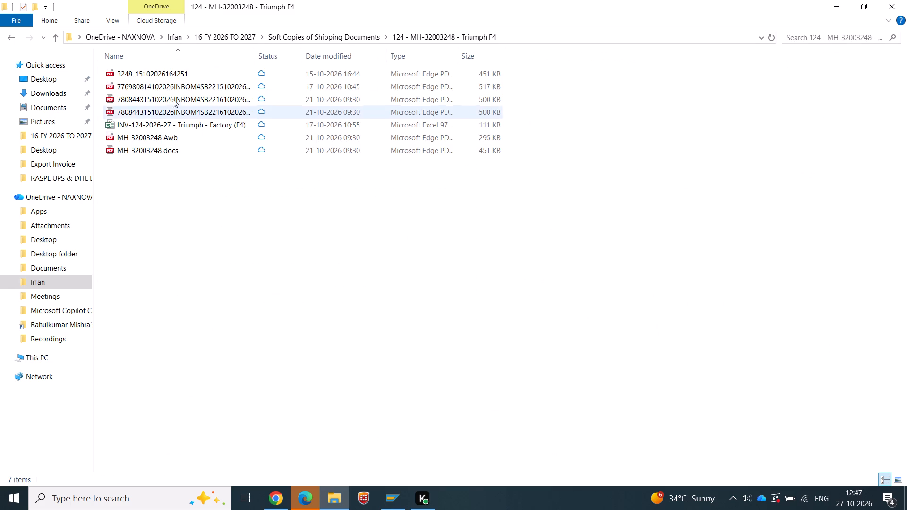
{"action": "left_click", "coordinate": [169, 75]}
{"action": "left_click", "coordinate": [166, 90], "text": "ctrl"}
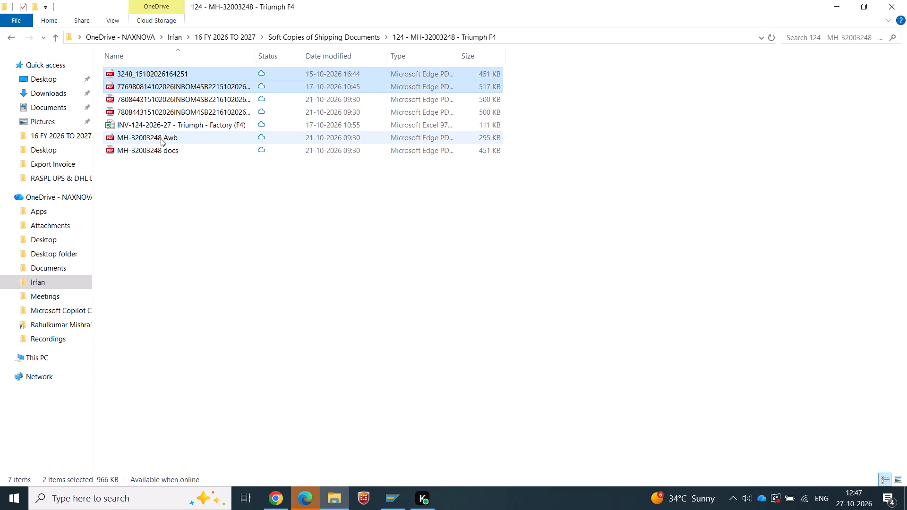
{"action": "left_click", "coordinate": [161, 138], "text": "ctrl"}
{"action": "key", "text": "ctrl+c"}
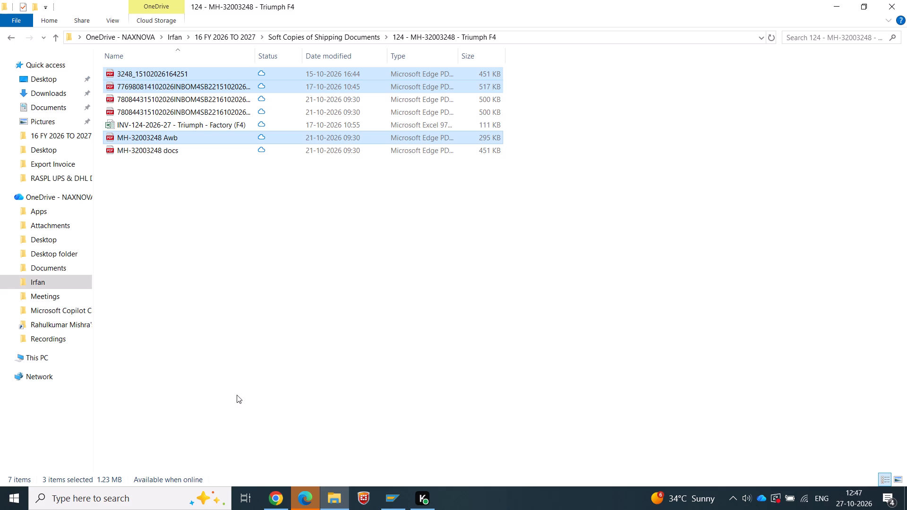